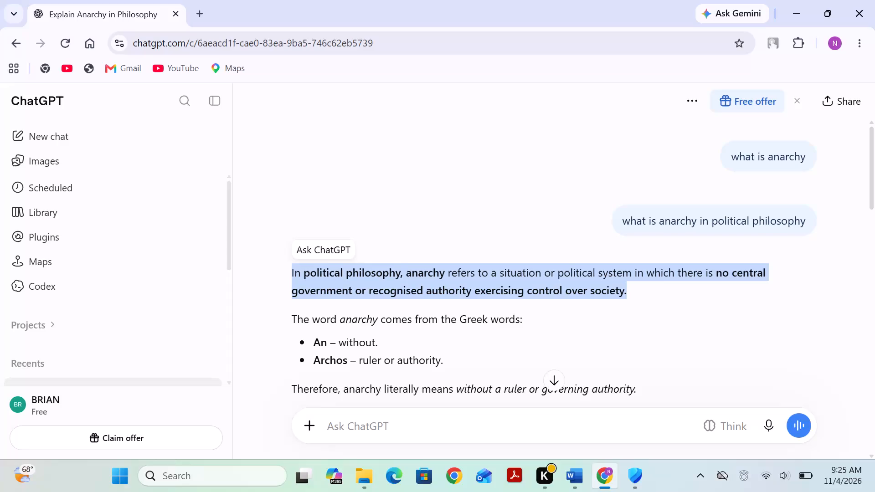
Copy the selected anarchy definition into a new single-cell table below "Without laws, society risks falling into disorder and anarchy." in the Word revision notes.
key(ctrl+c)
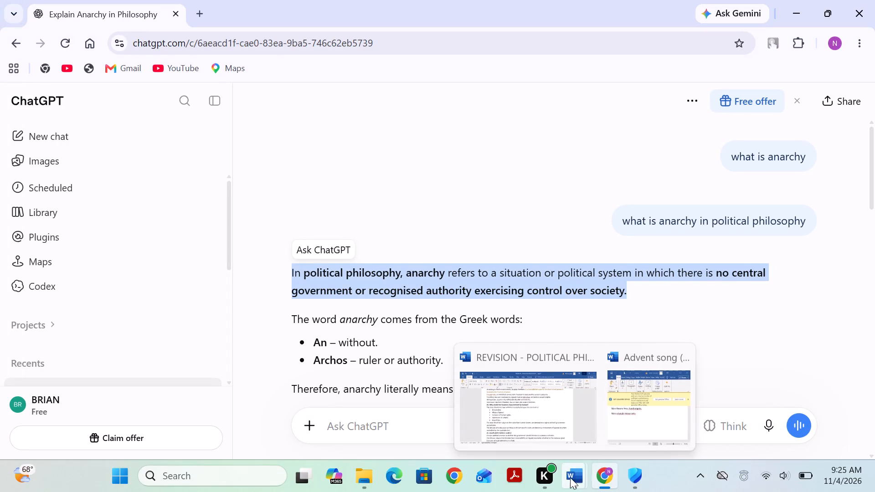
click(529, 419)
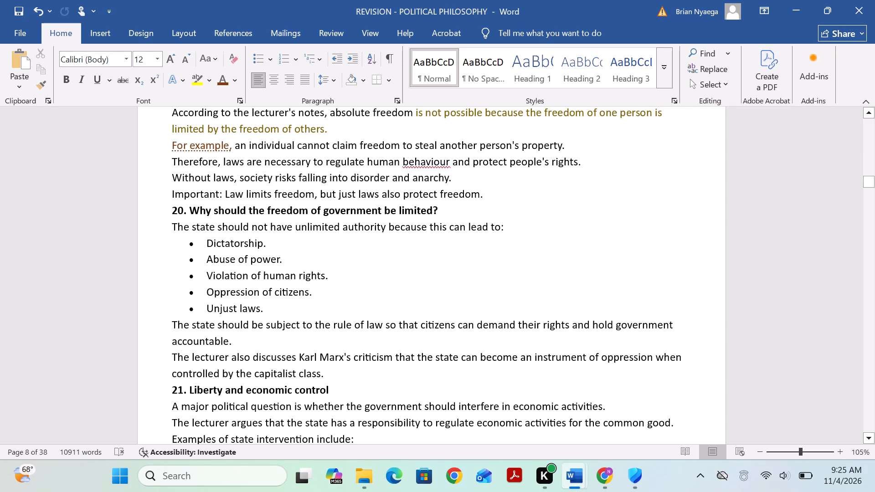
scroll(393, 259, up, 1)
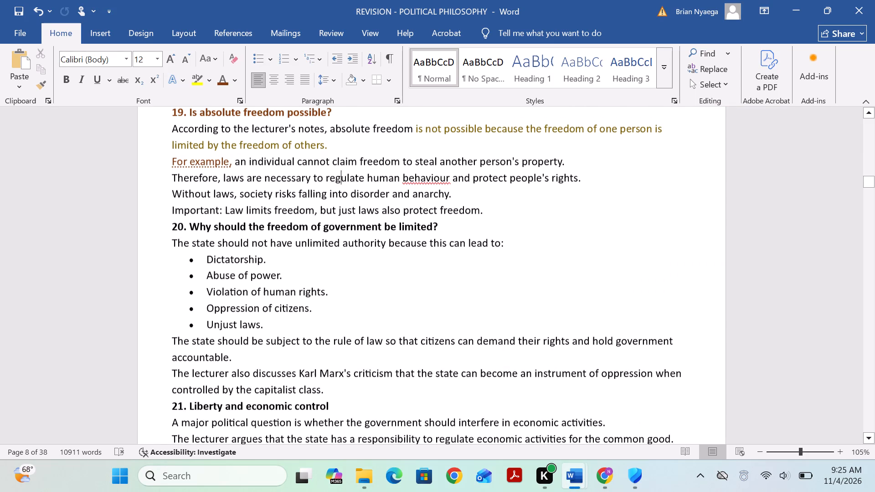
scroll(386, 293, up, 1)
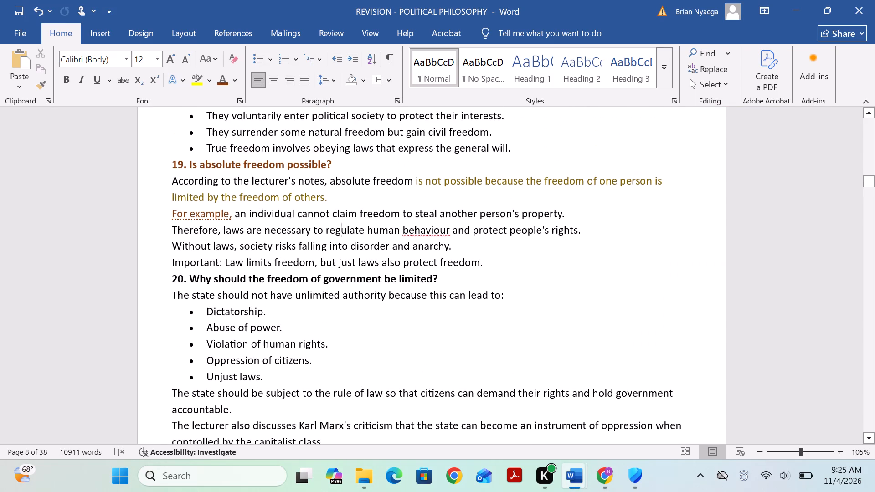
click(456, 242)
key(Return)
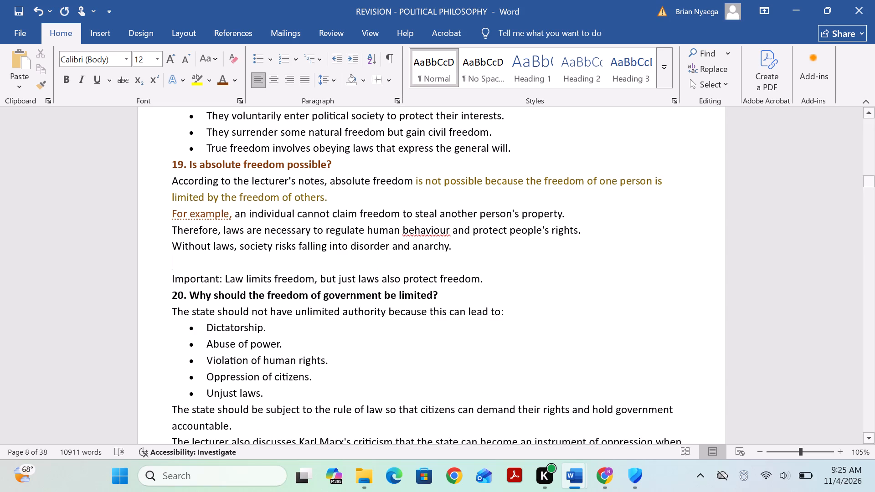
click(99, 35)
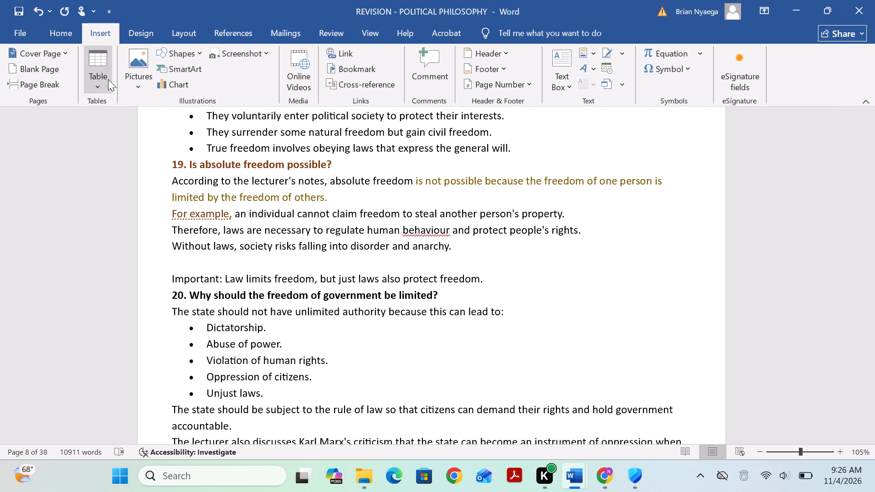
click(101, 85)
click(91, 112)
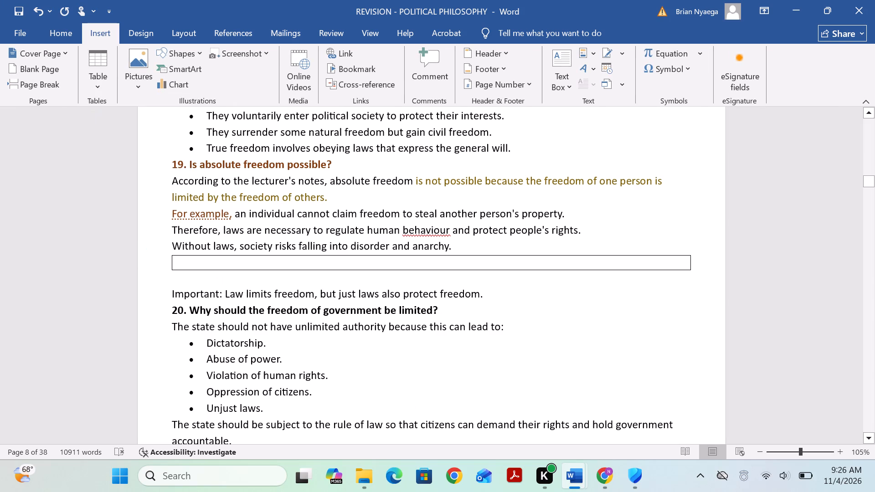
key(ctrl+v)
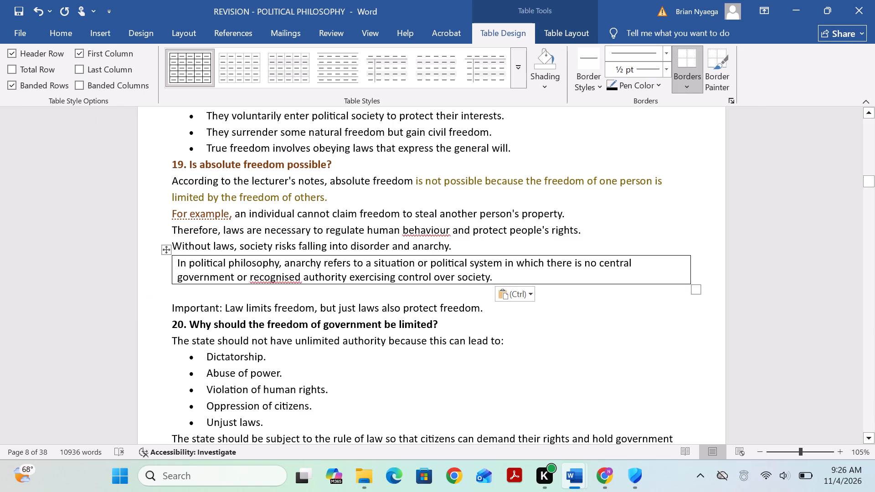
Change the font colour of the anarchy definition in the table to the theme blue, 25% darker.
key(ctrl+a)
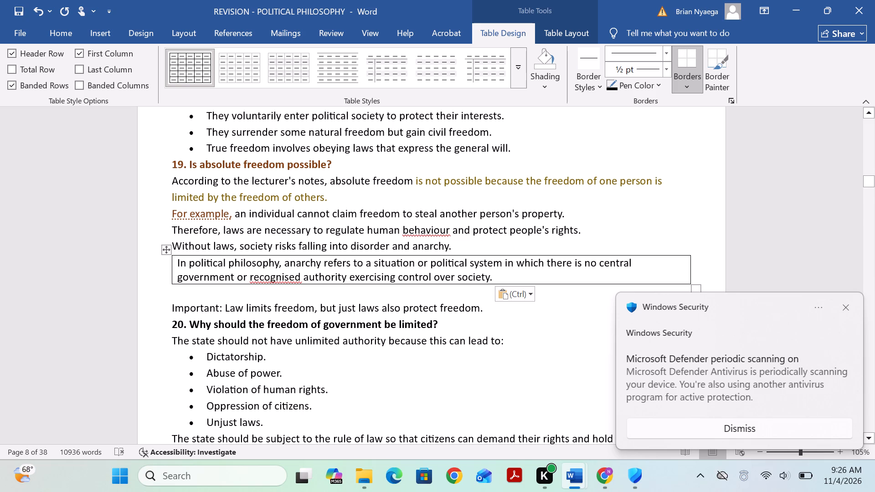
click(219, 259)
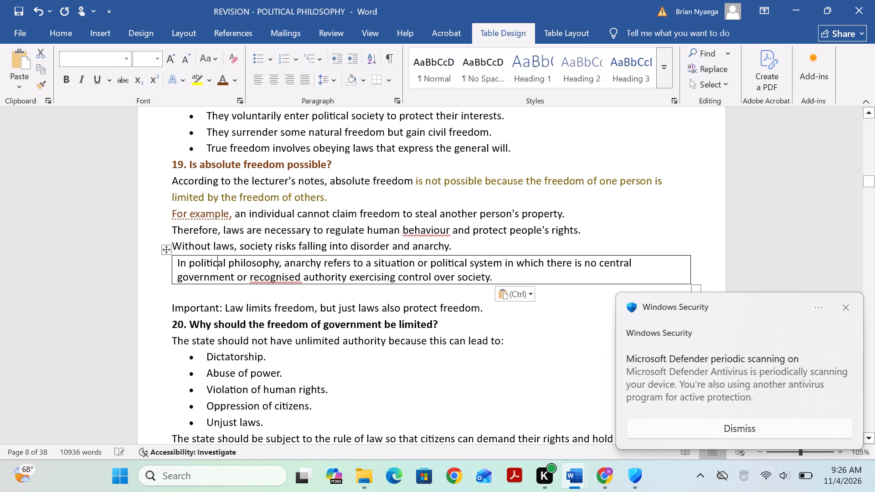
click(168, 251)
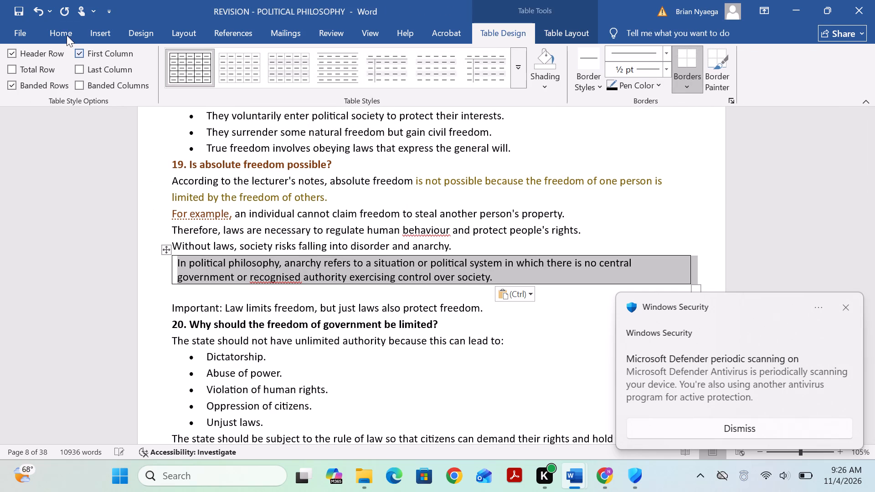
click(67, 36)
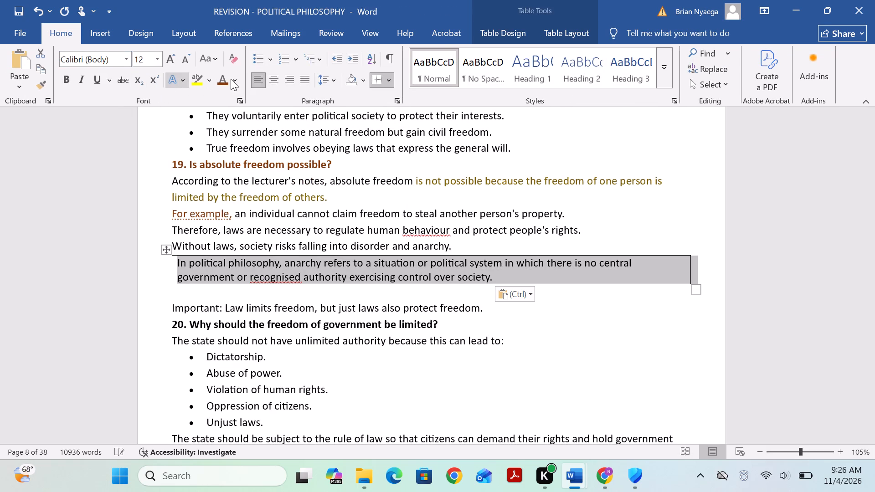
click(232, 81)
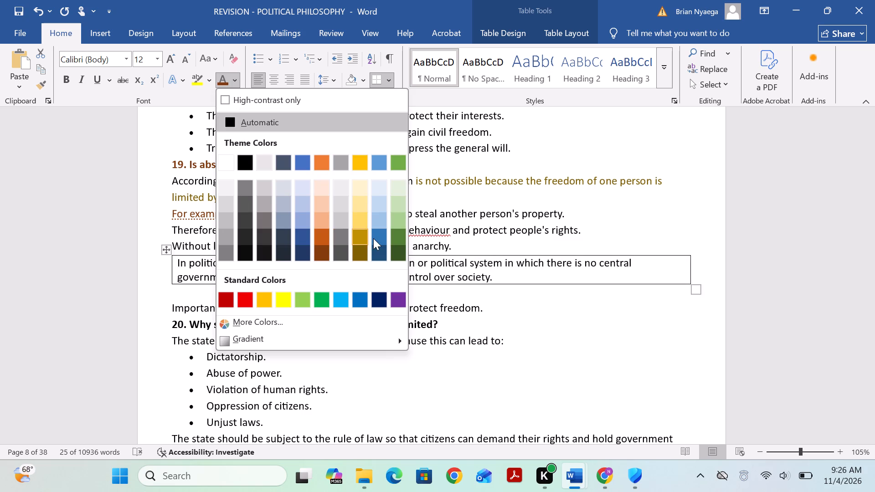
click(298, 233)
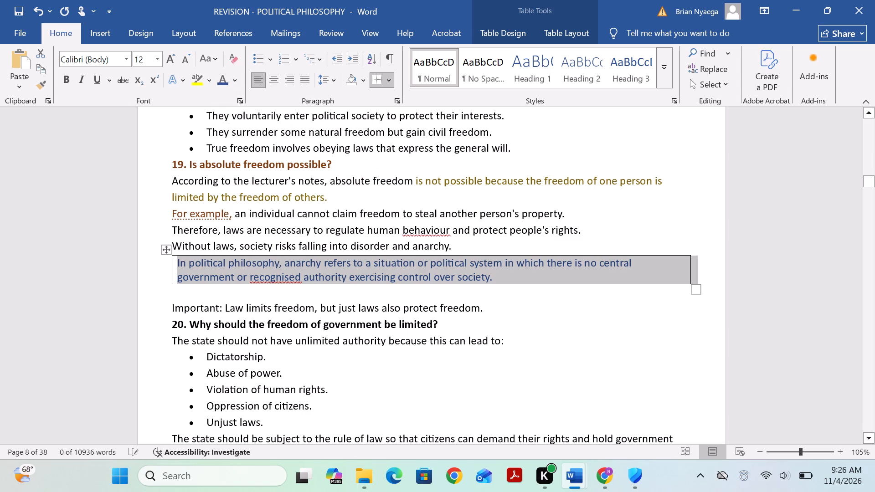
Shade the definition's table cell with the lightest theme orange.
click(348, 79)
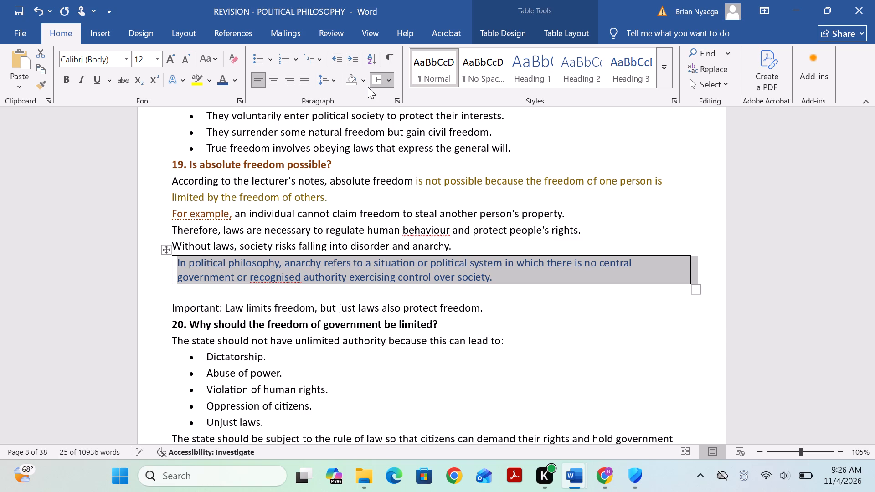
click(365, 86)
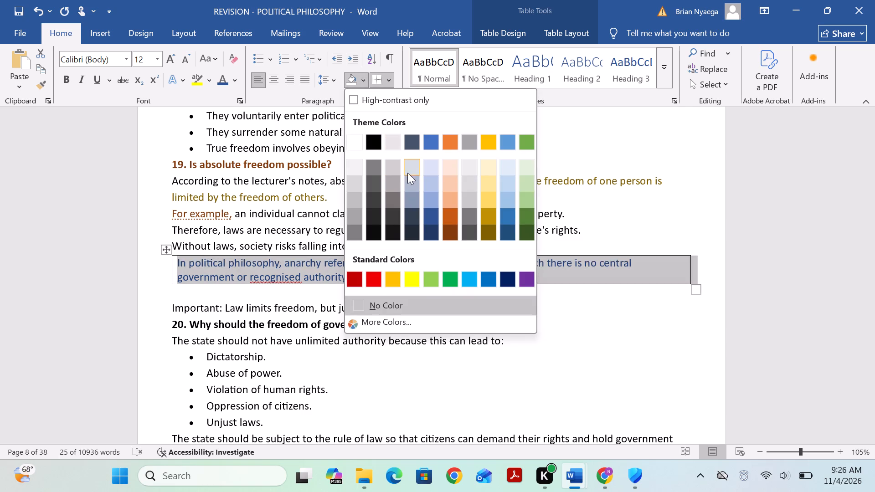
click(448, 167)
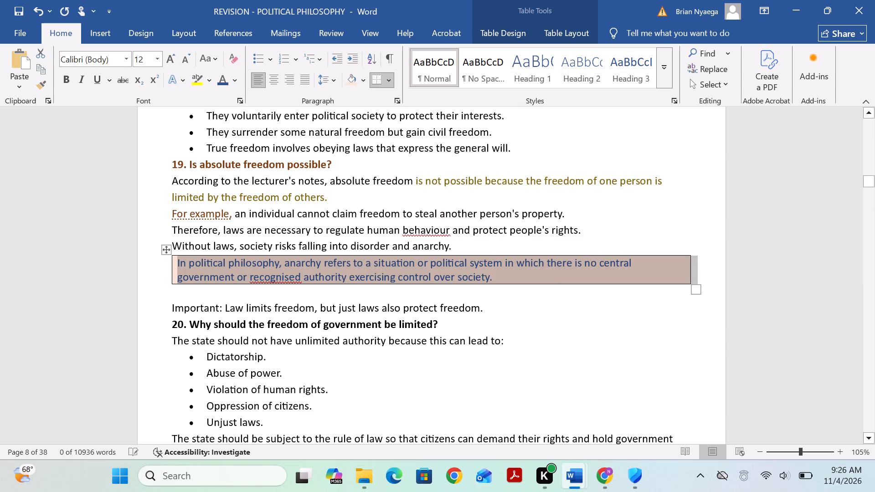
Make the word "anarchy" in the boxed definition bold and save the document.
click(281, 263)
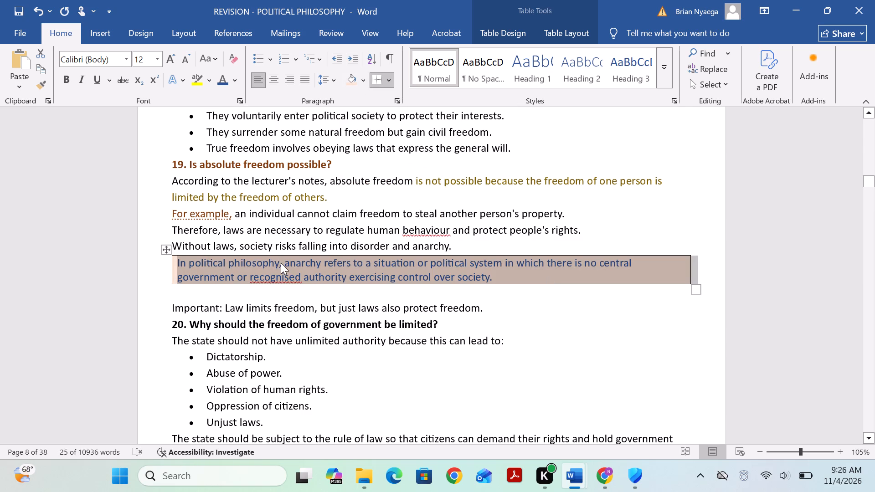
drag(324, 264, 293, 263)
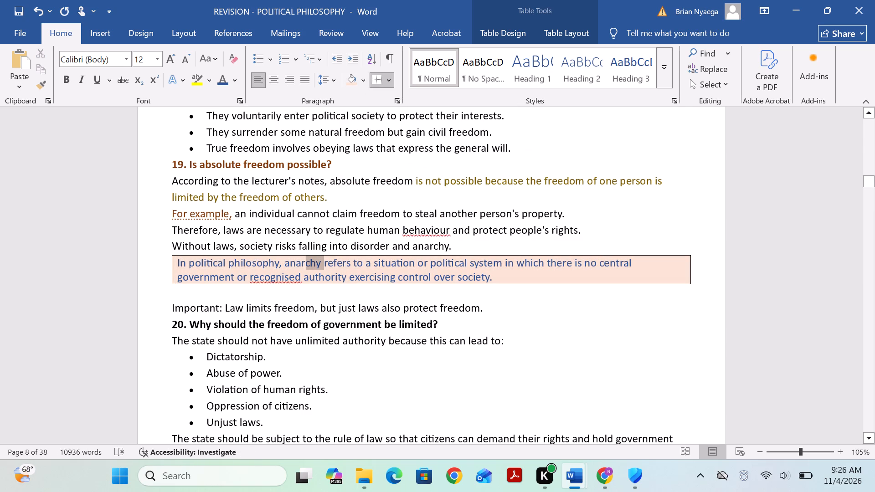
drag(293, 263, 283, 264)
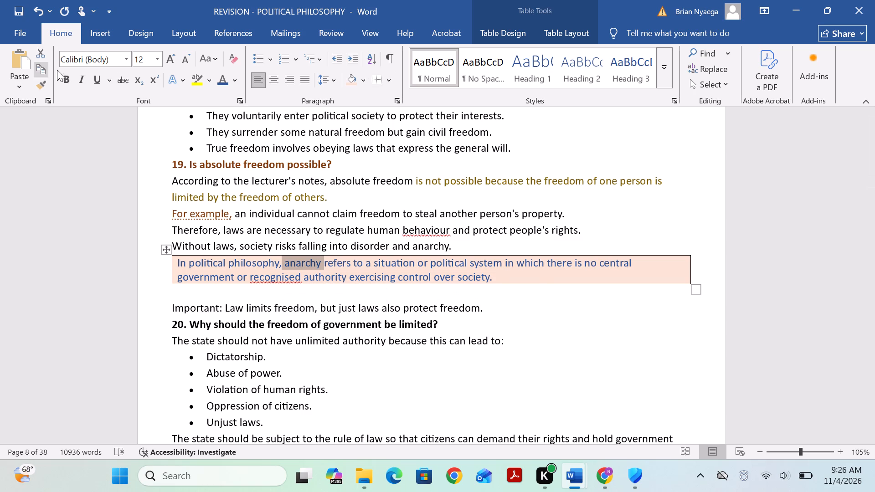
click(62, 74)
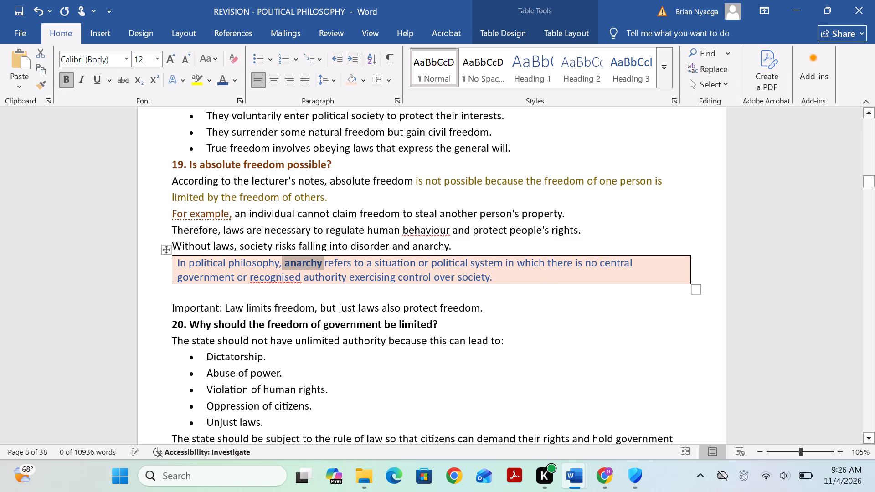
key(ctrl+s)
click(442, 343)
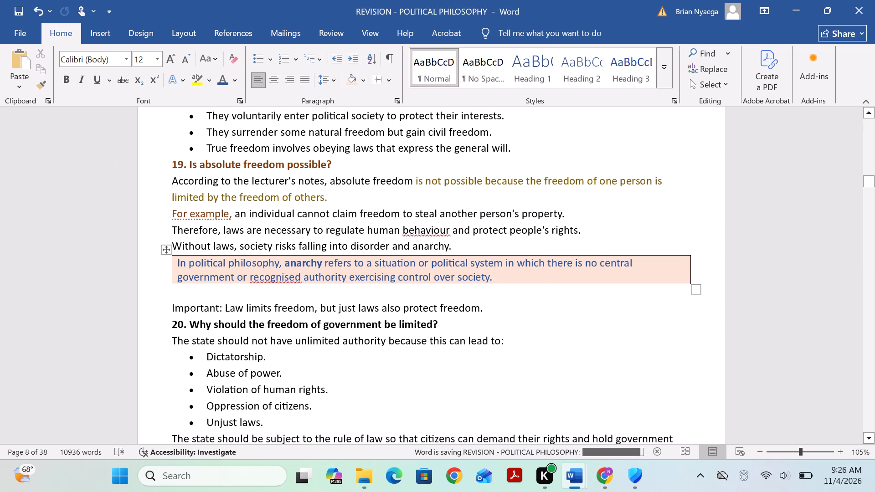
Delete the blank line between the definition table and the "Important: Law limits freedom" line, and save the document.
scroll(296, 252, down, 1)
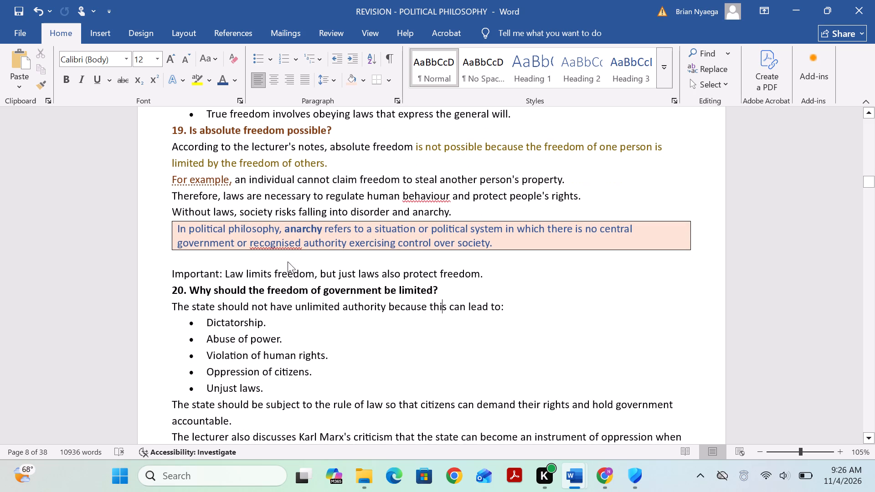
scroll(288, 261, down, 2)
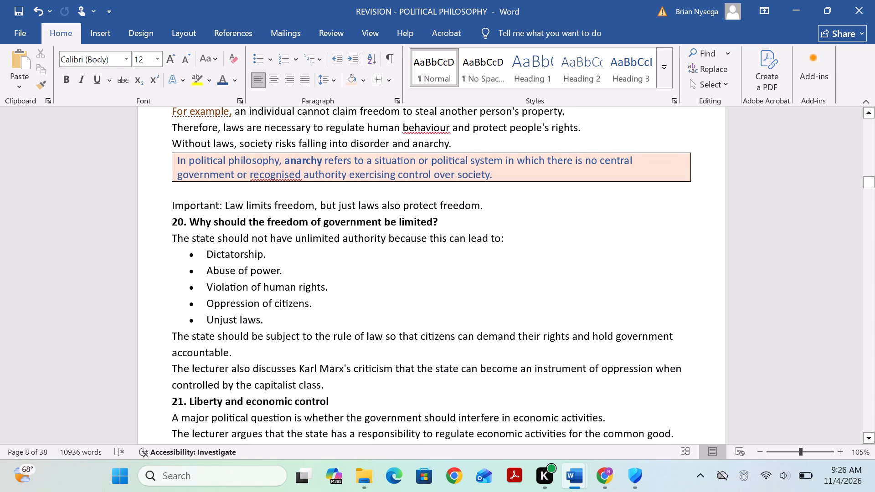
click(197, 197)
key(BackSpace)
key(BackSpace)
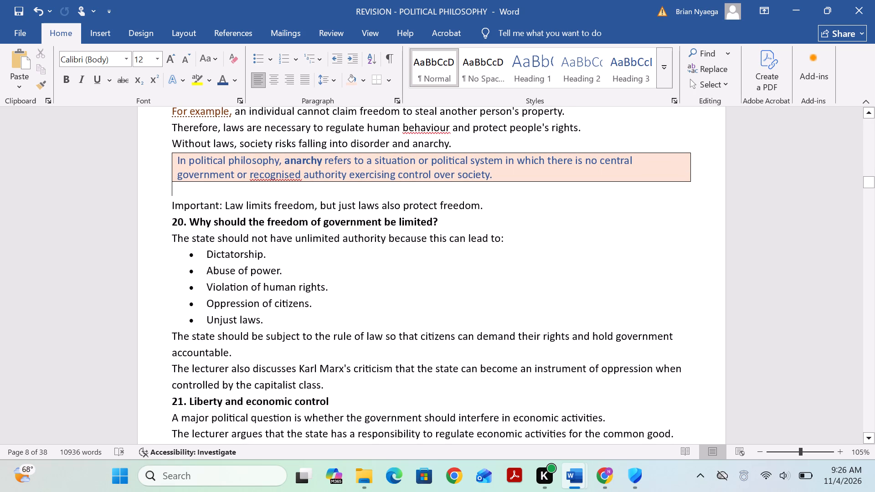
click(174, 208)
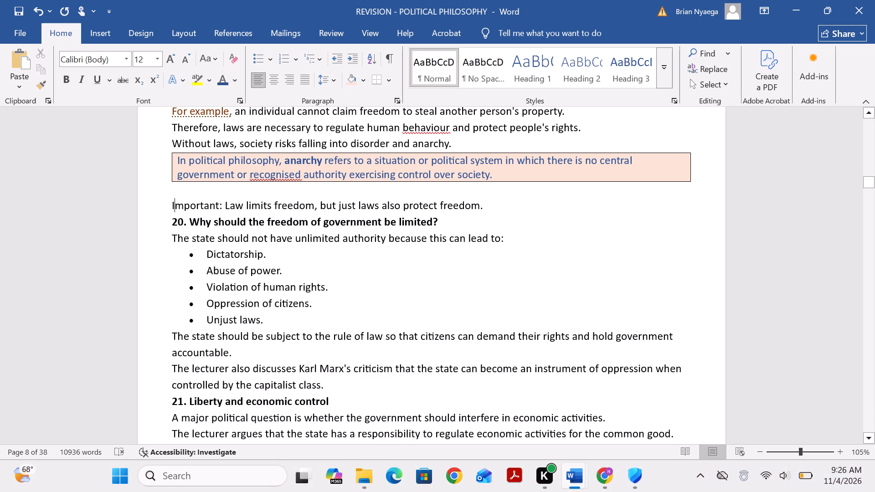
key(Left)
key(BackSpace)
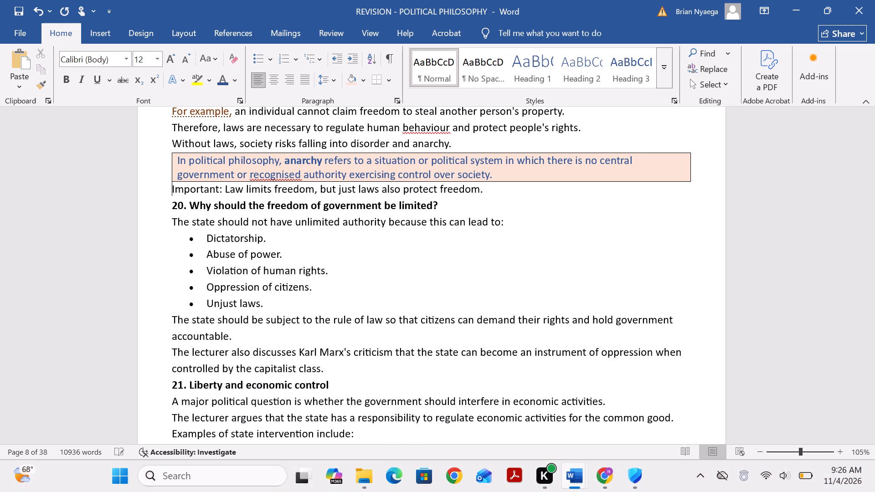
key(ctrl+s)
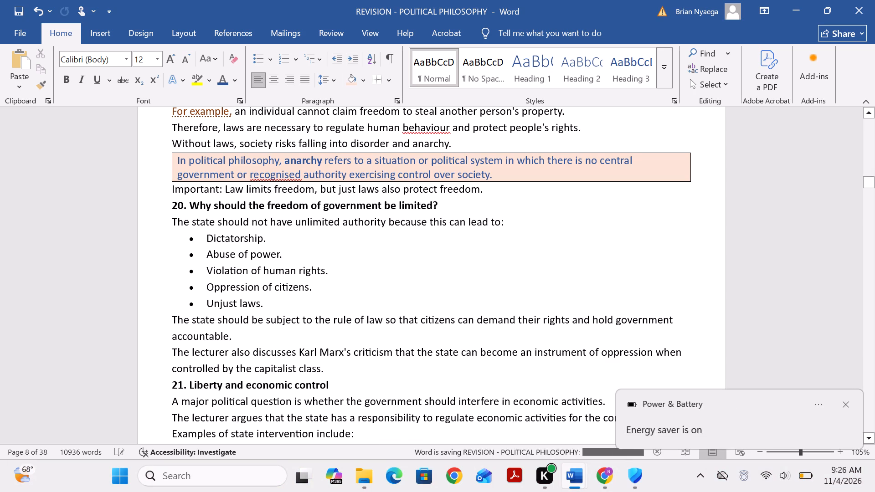
Colour the heading "20. Why should the freedom of government be limited?" with the darkest theme orange and save the document.
drag(446, 205, 170, 207)
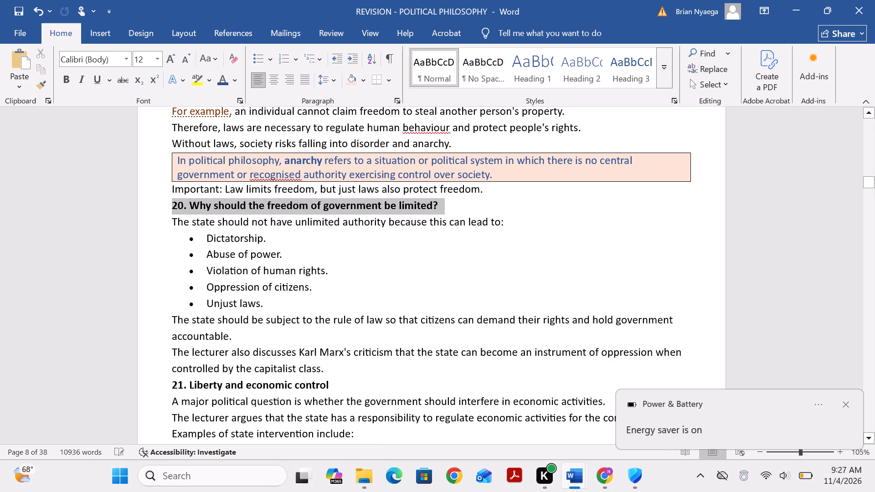
drag(170, 207, 168, 207)
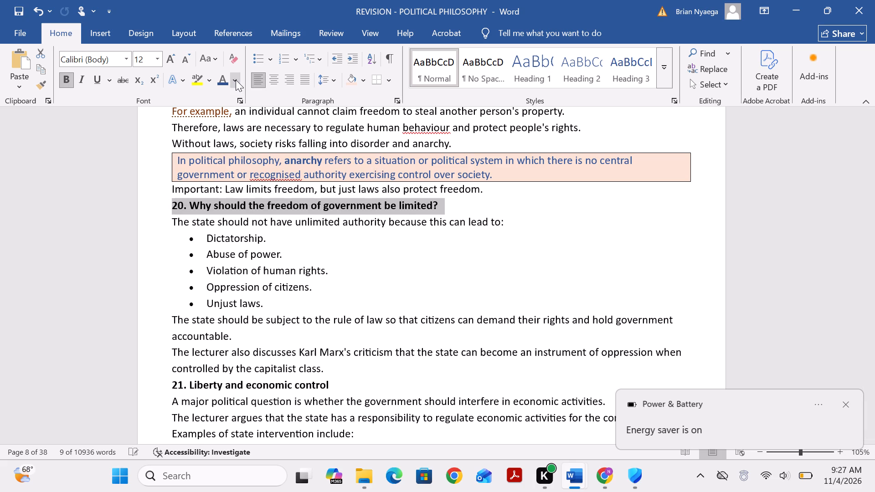
click(236, 80)
click(320, 255)
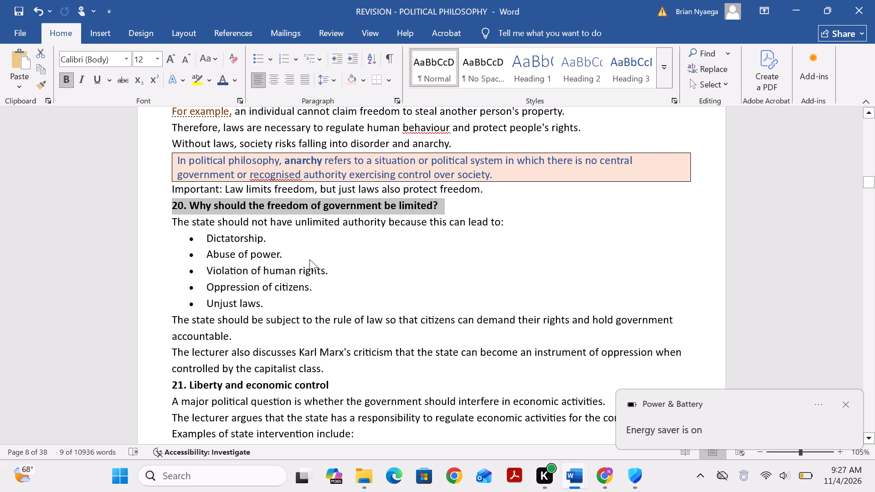
key(ctrl+s)
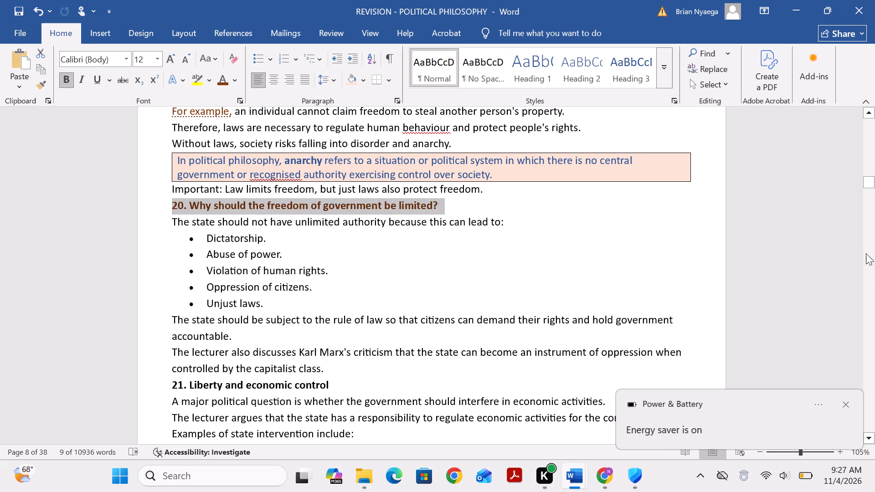
scroll(557, 215, down, 1)
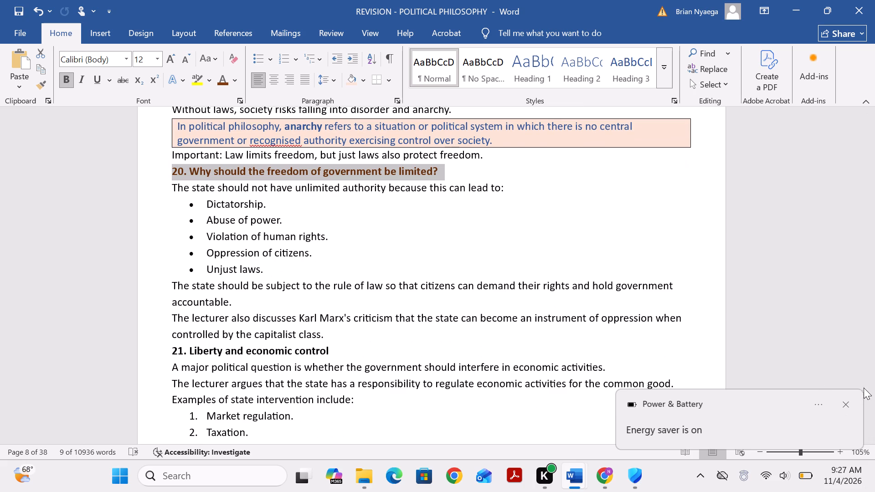
Colour the five bullets from "Dictatorship." to "Unjust laws." under heading 20 with the darkest theme gold.
click(848, 403)
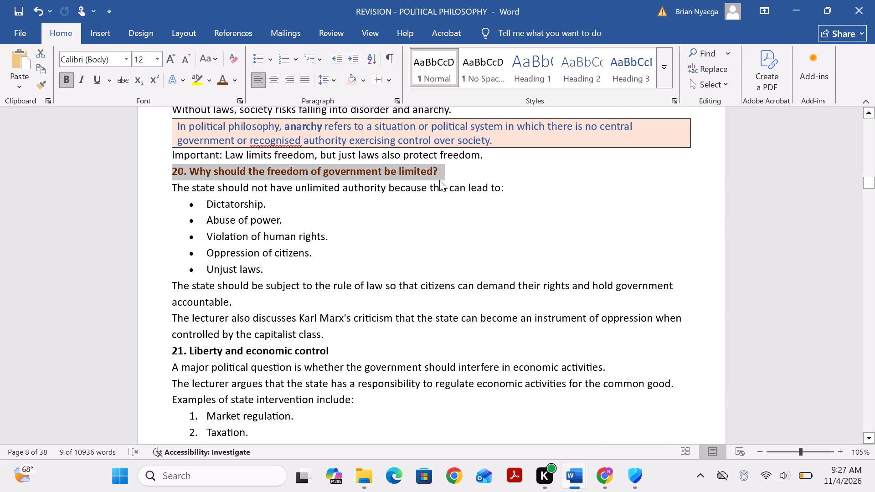
click(458, 220)
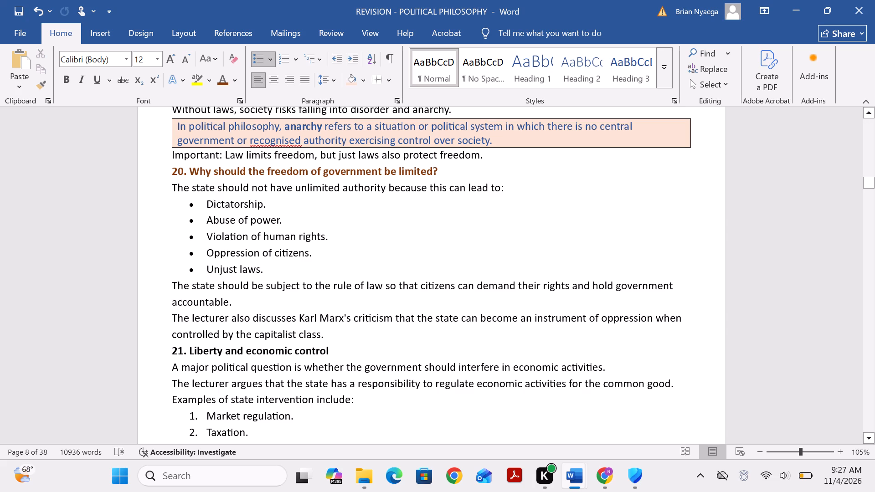
drag(268, 276, 195, 211)
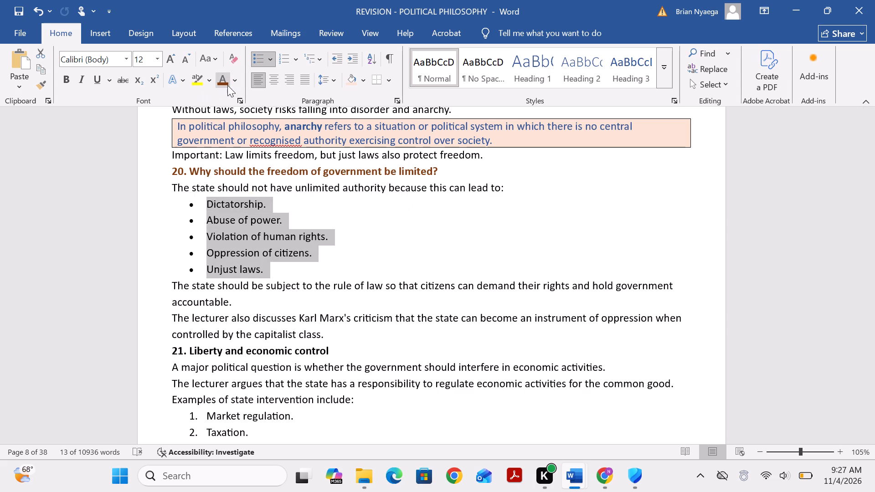
click(235, 89)
click(234, 81)
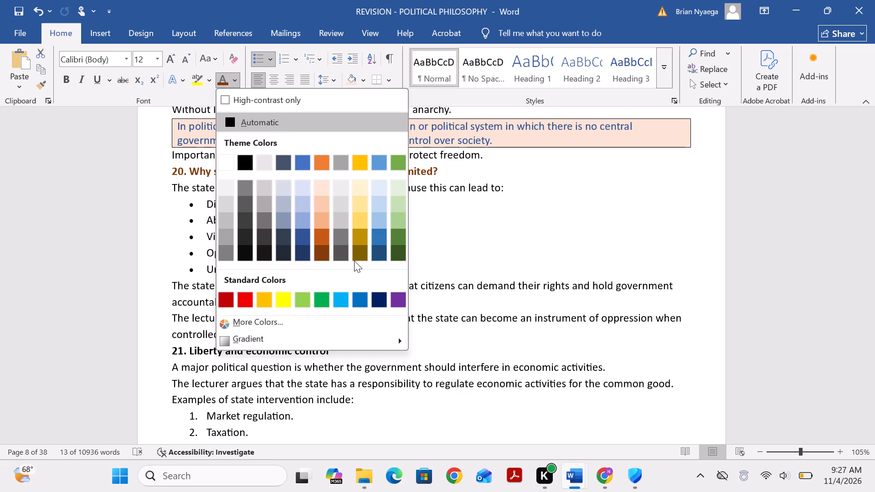
click(354, 260)
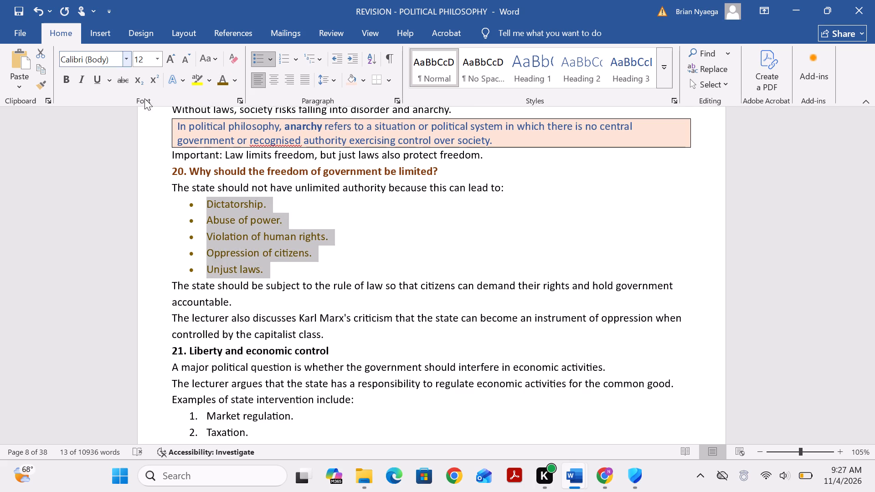
Give the five bullets under heading 20 a dotted underline in the darkest theme orange.
click(98, 81)
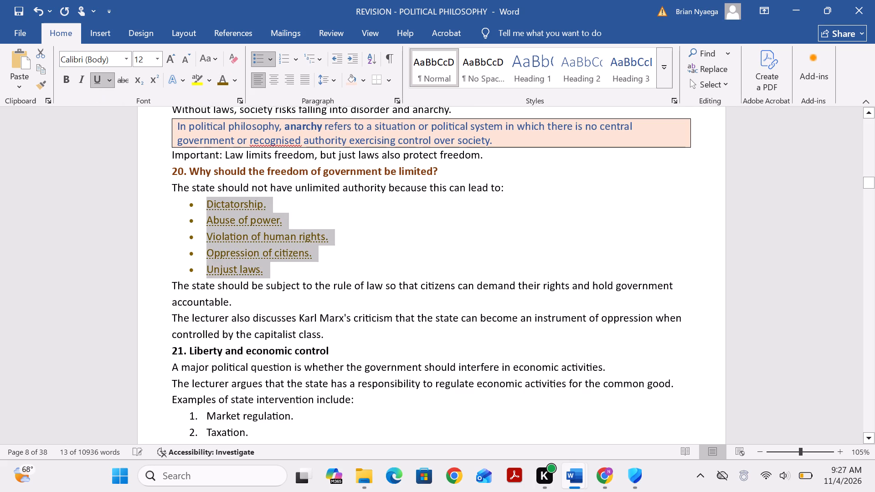
click(110, 78)
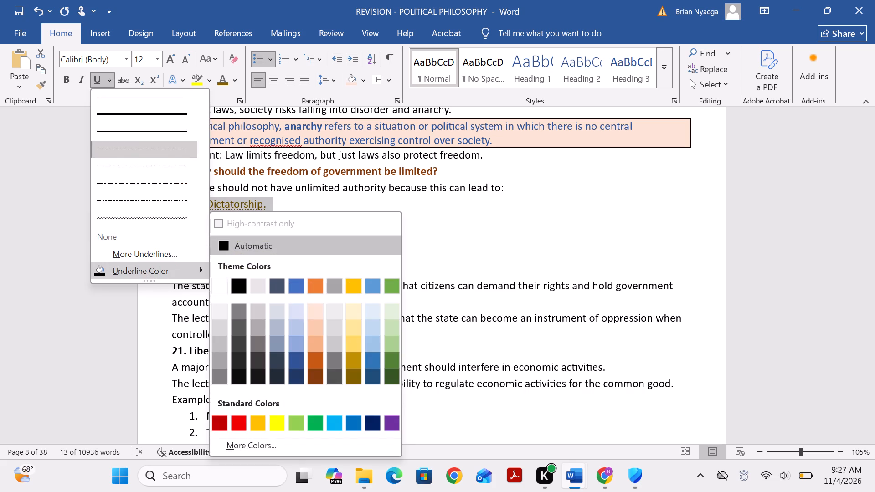
click(314, 379)
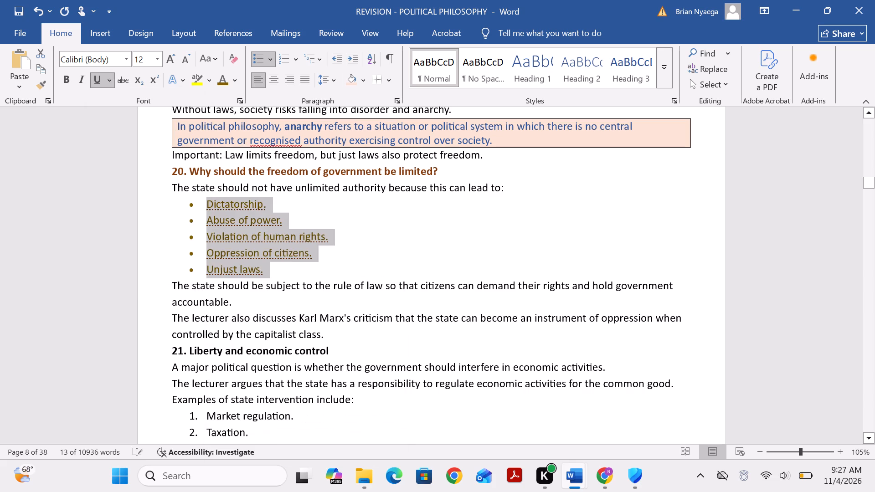
click(361, 264)
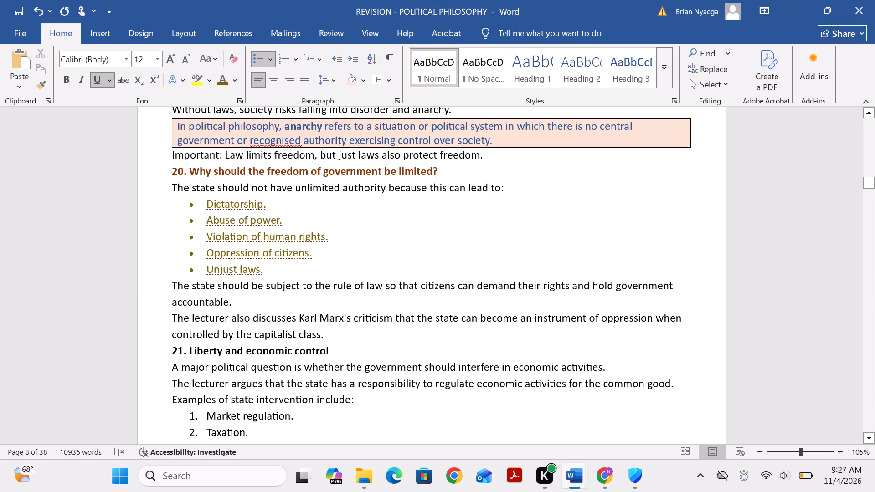
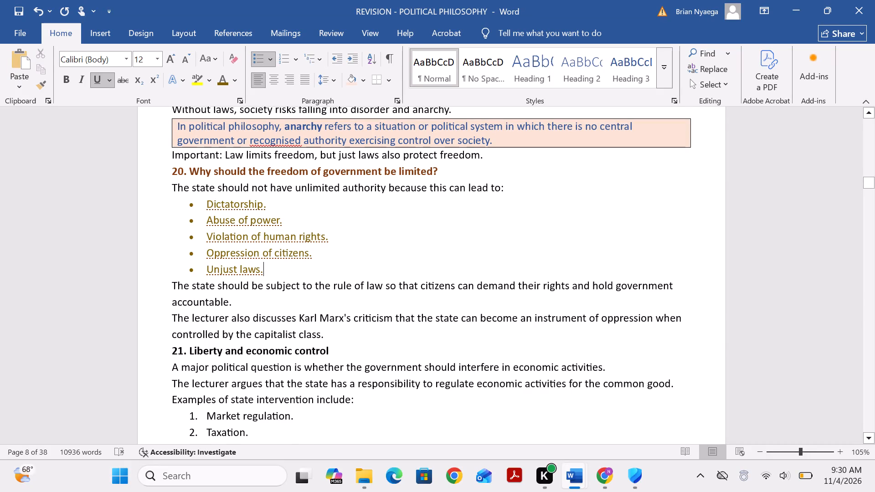
Colour the heading "21. Liberty and economic control" with the darkest theme orange and save the document.
scroll(304, 270, down, 2)
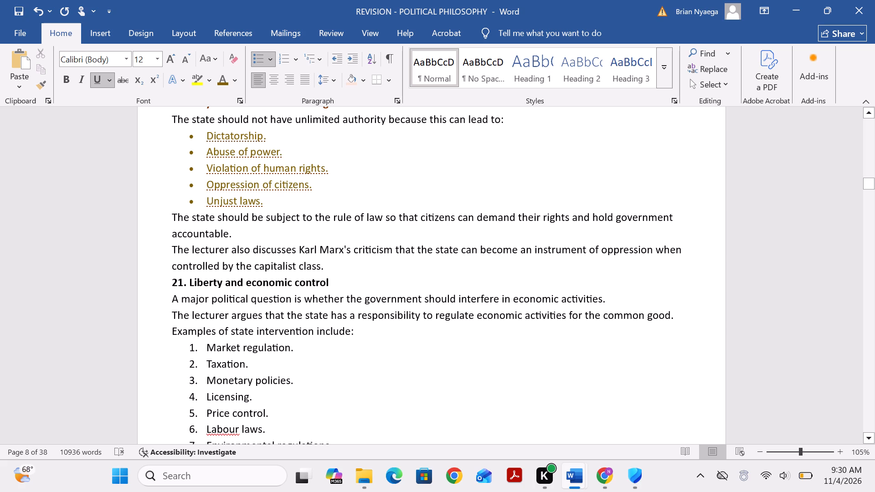
scroll(323, 276, down, 2)
drag(330, 218, 319, 218)
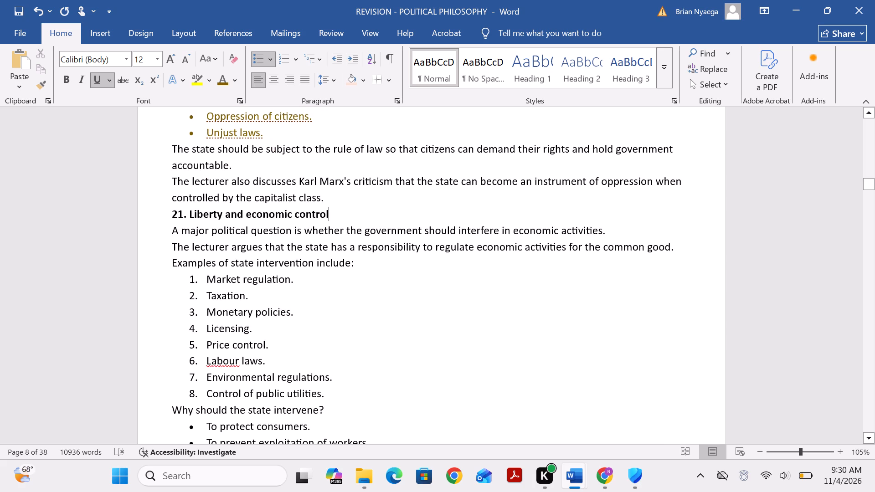
drag(319, 218, 171, 217)
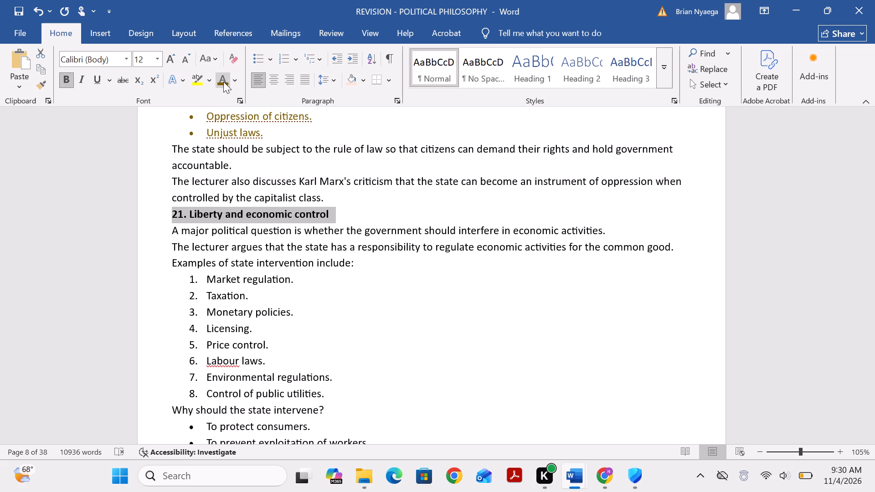
click(221, 81)
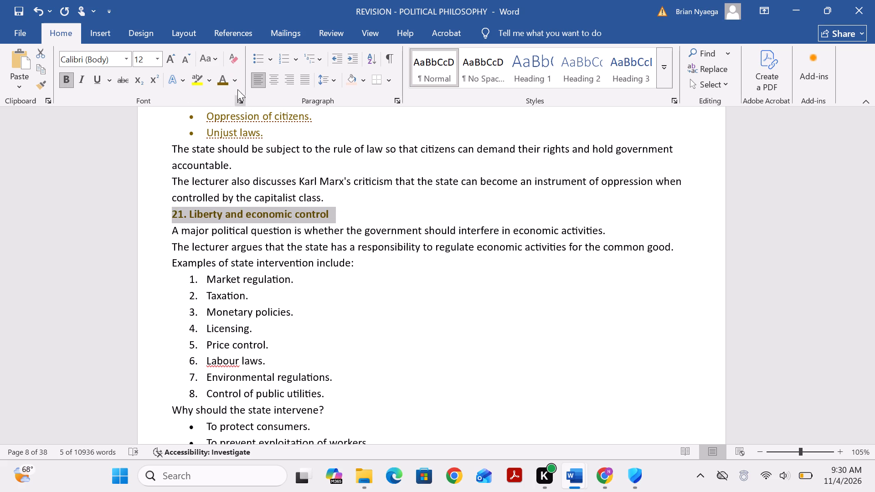
click(237, 78)
click(326, 252)
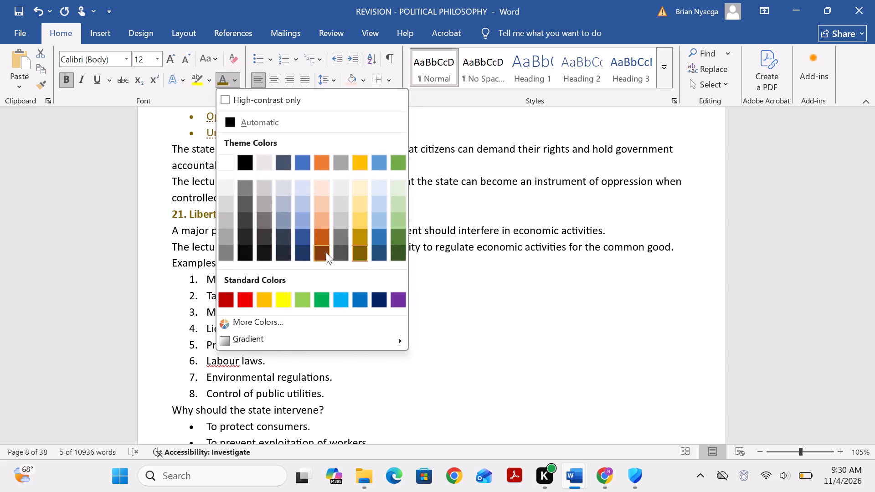
key(ctrl+s)
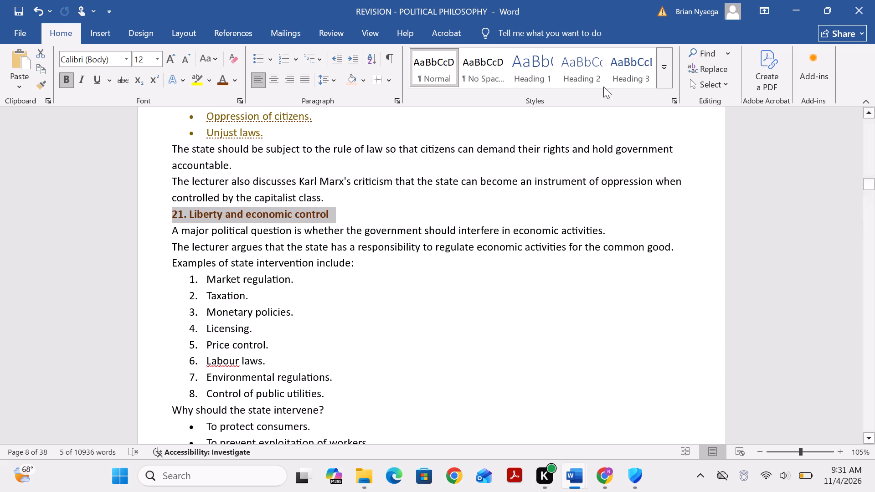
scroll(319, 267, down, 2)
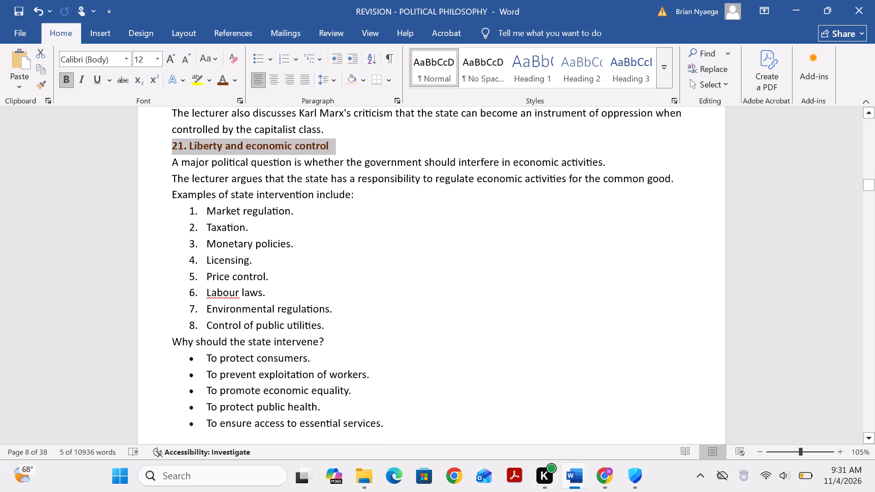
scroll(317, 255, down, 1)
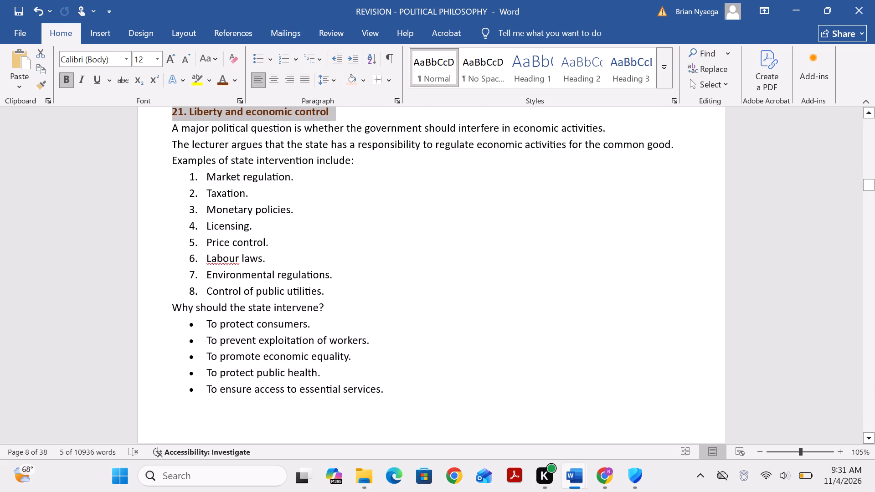
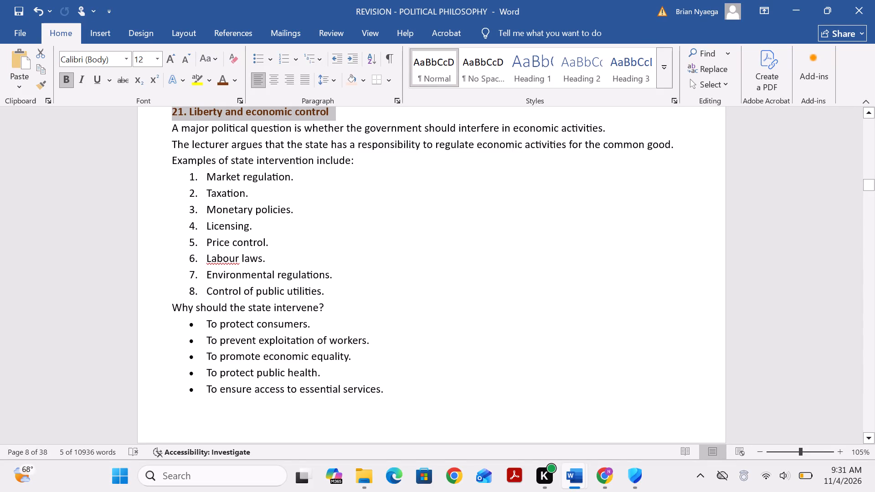
Read the notes in section 21 on state economic intervention and section 22 on limiting state authority.
scroll(255, 318, down, 1)
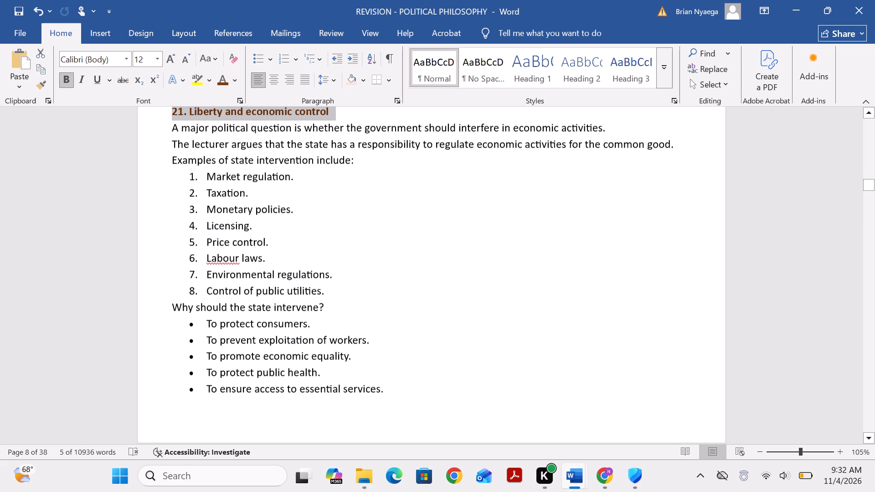
scroll(256, 314, down, 1)
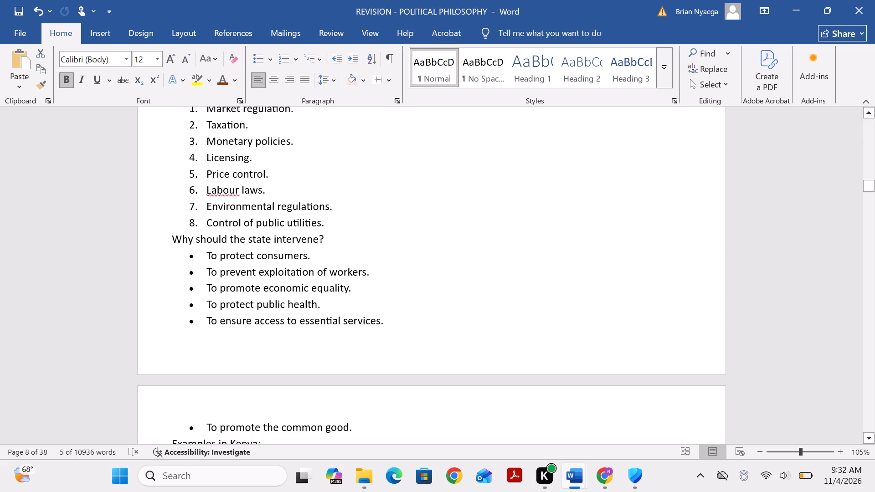
scroll(165, 305, up, 1)
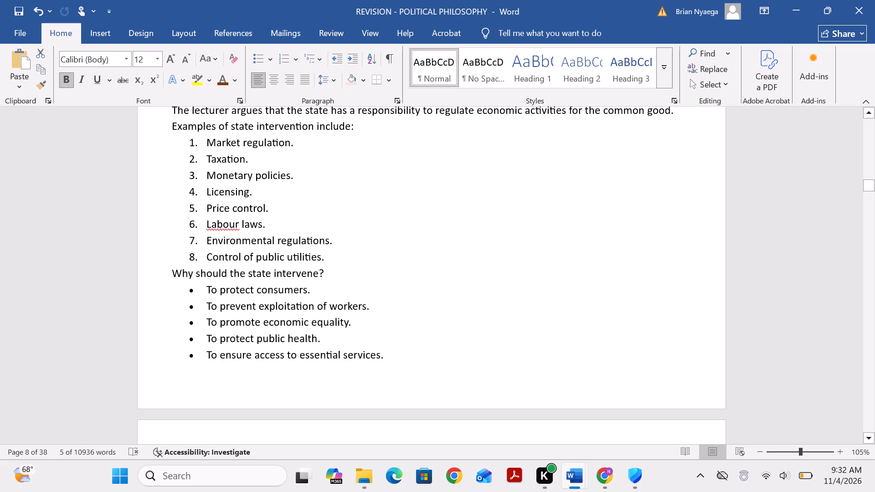
scroll(346, 342, down, 1)
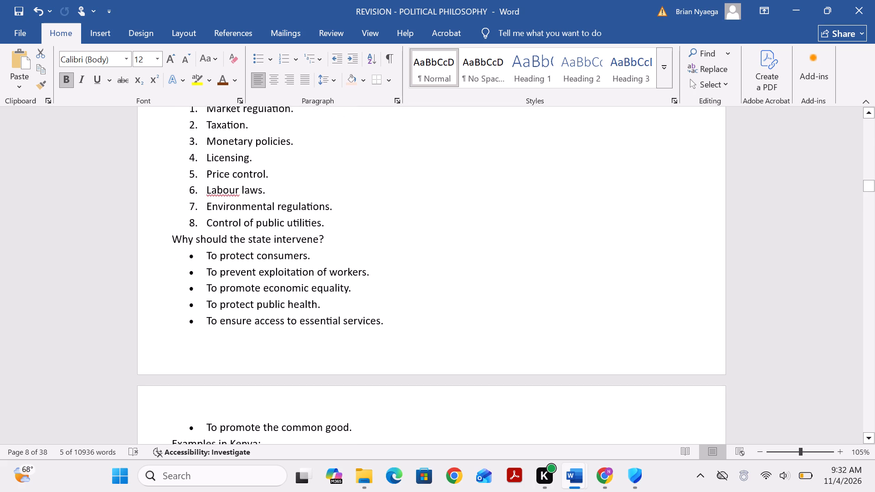
scroll(346, 342, down, 2)
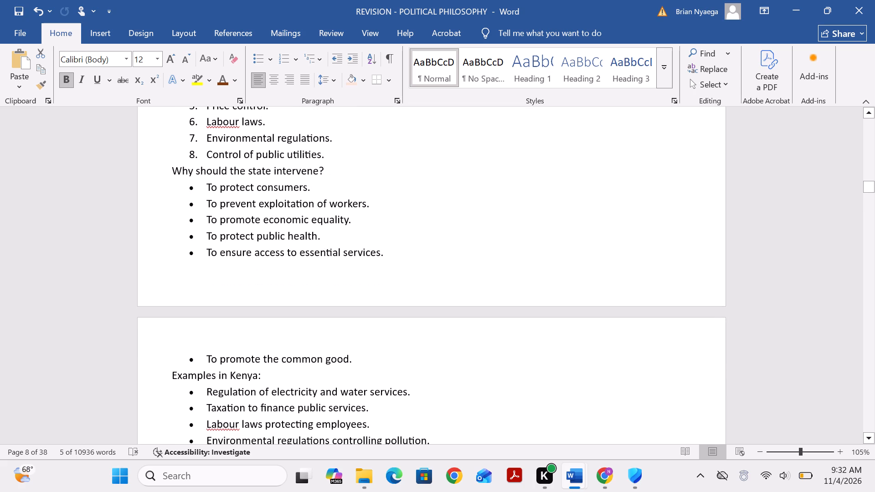
scroll(346, 343, down, 4)
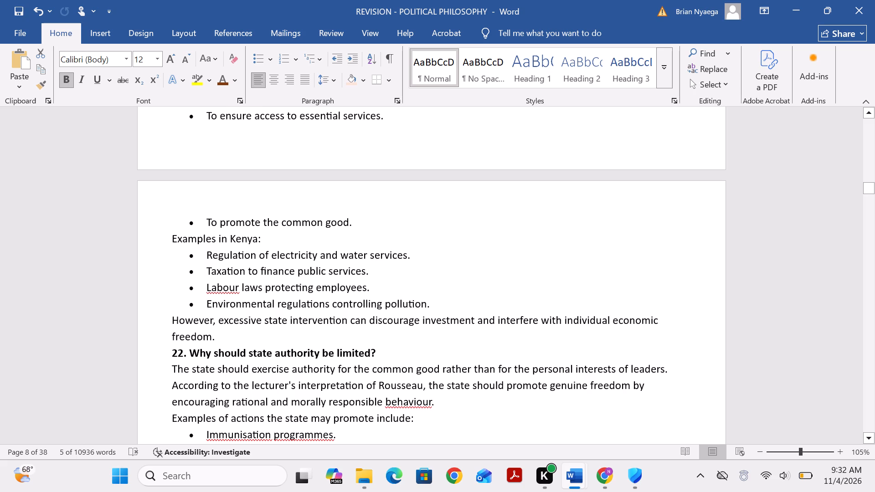
scroll(610, 338, down, 2)
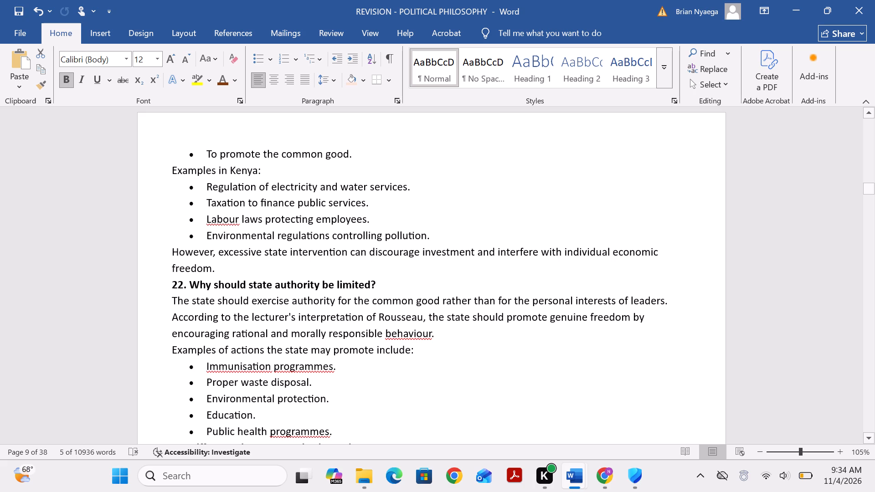
scroll(301, 272, down, 1)
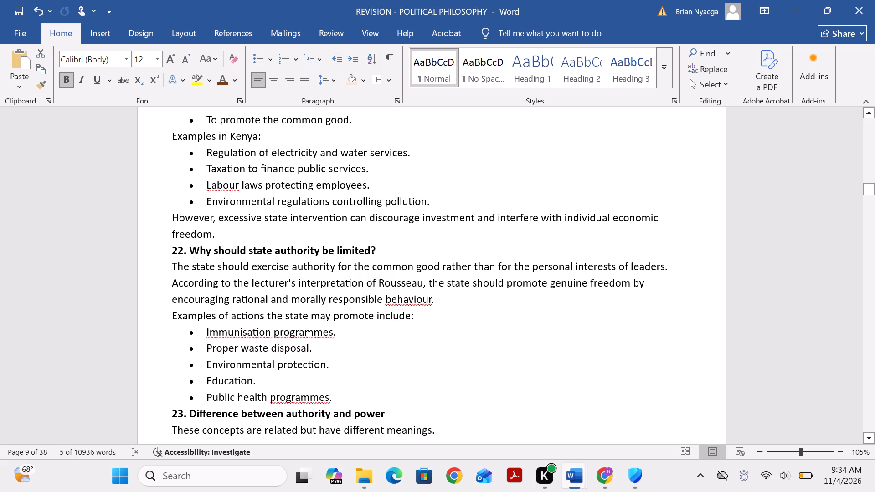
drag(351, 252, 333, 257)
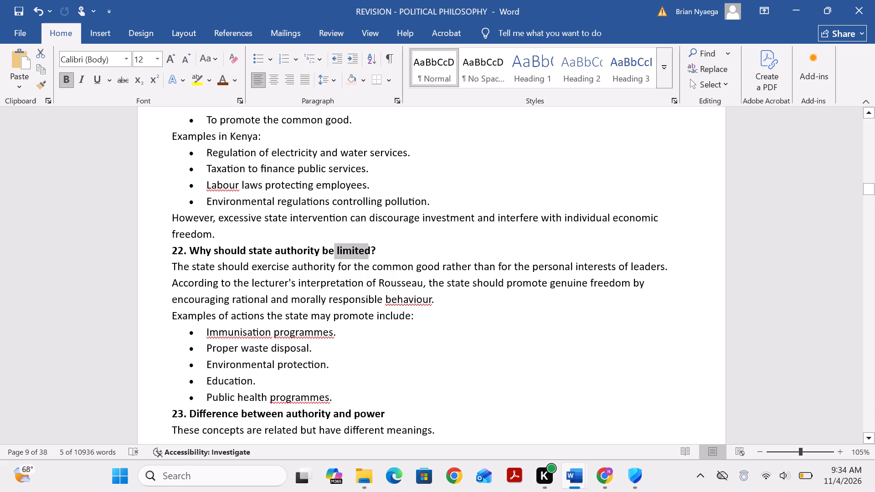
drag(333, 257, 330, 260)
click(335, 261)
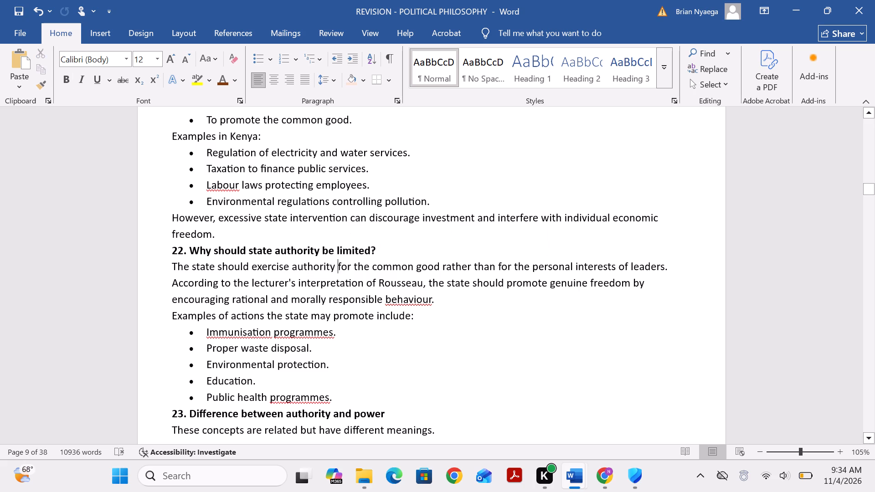
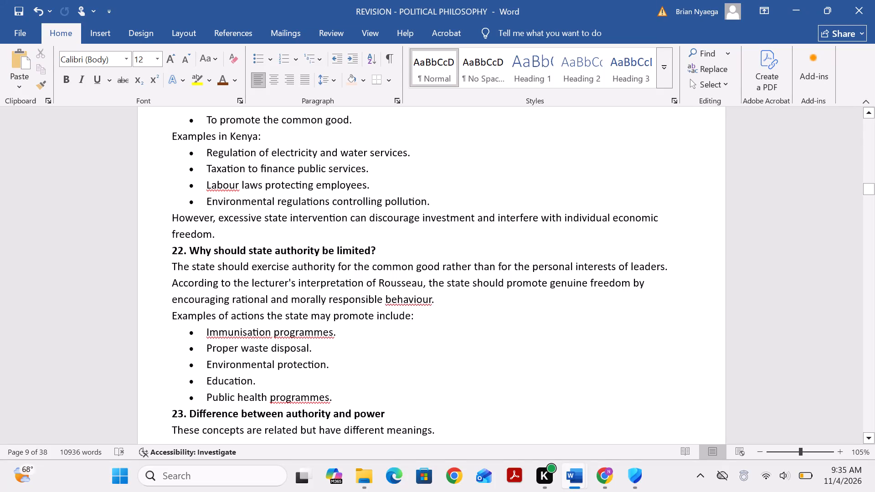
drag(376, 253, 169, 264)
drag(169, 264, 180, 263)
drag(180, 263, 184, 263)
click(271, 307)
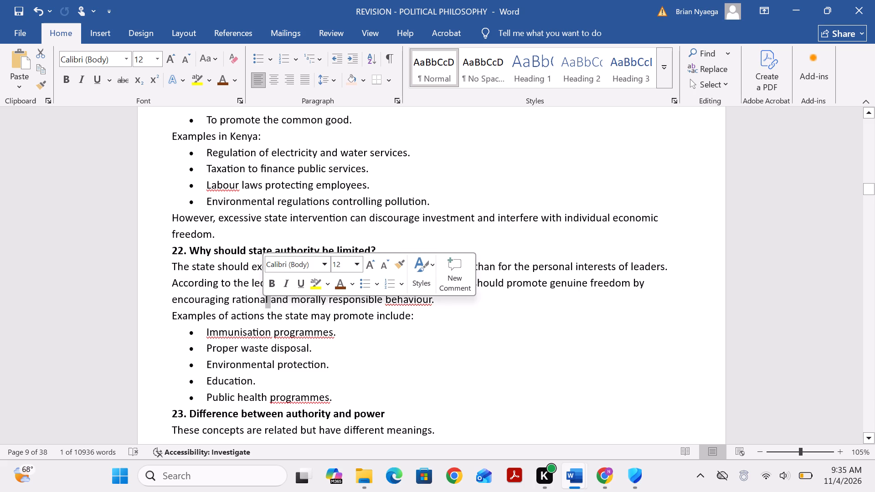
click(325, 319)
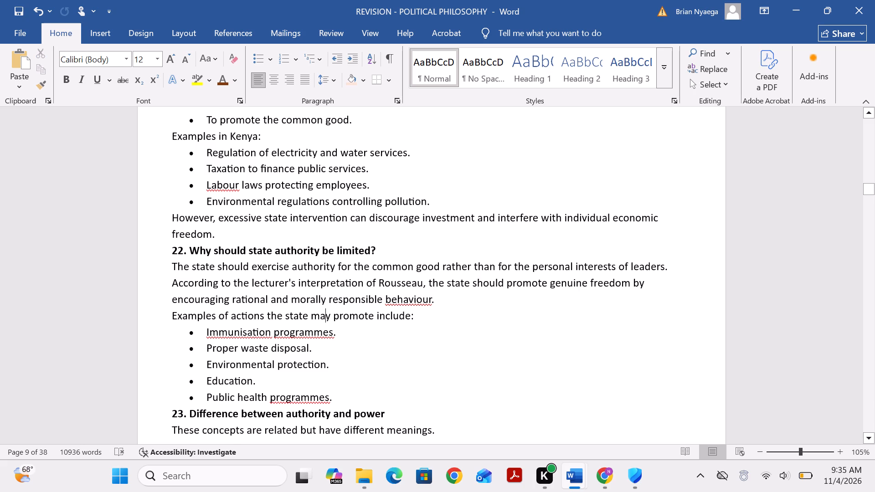
Select the whole section heading "22. Why should state authority be limited?" for formatting.
drag(385, 250, 195, 259)
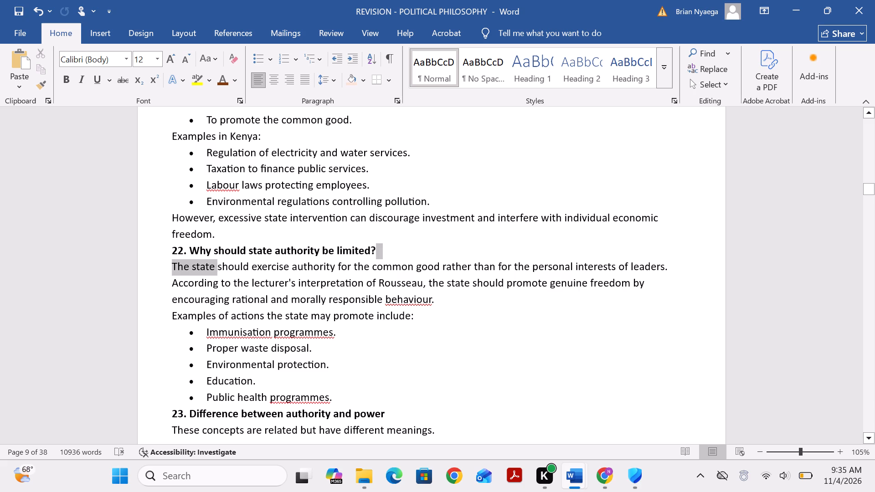
drag(195, 259, 174, 256)
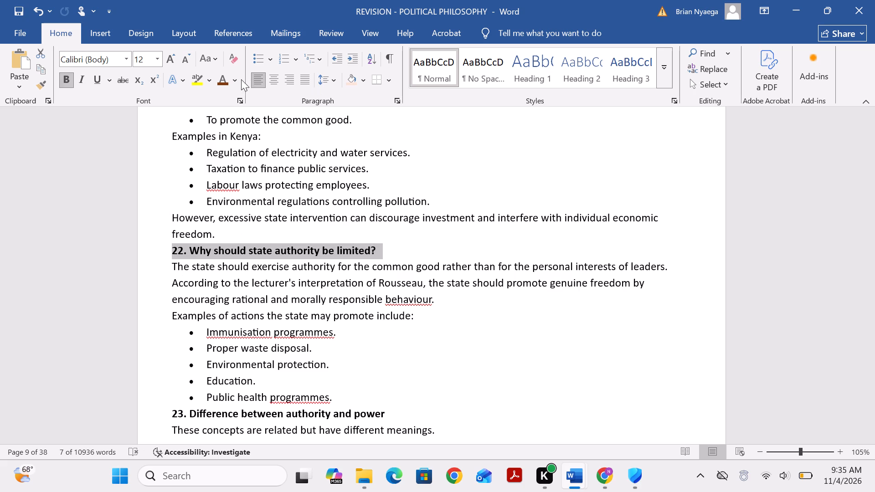
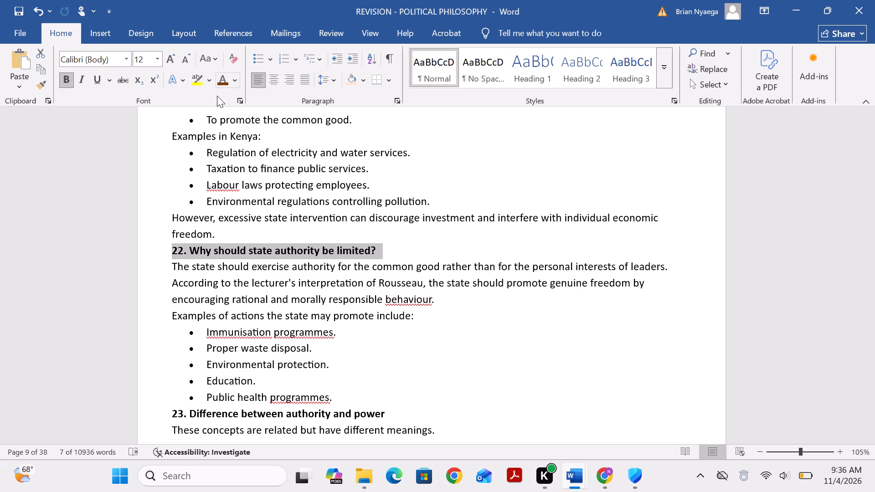
Colour the selected heading "22. Why should state authority be limited?" with the current brown font colour and save the document.
click(227, 81)
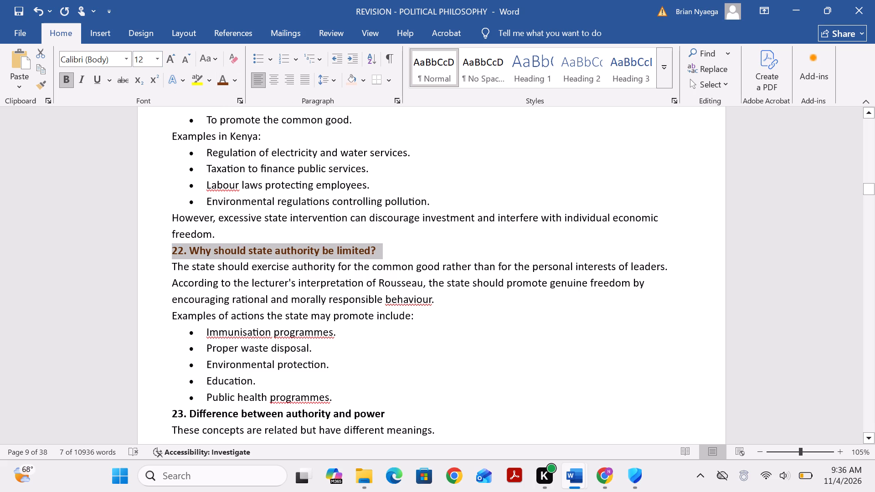
key(ctrl+s)
Make the name "Rousseau," bold in the paragraph under heading 22.
scroll(438, 351, down, 2)
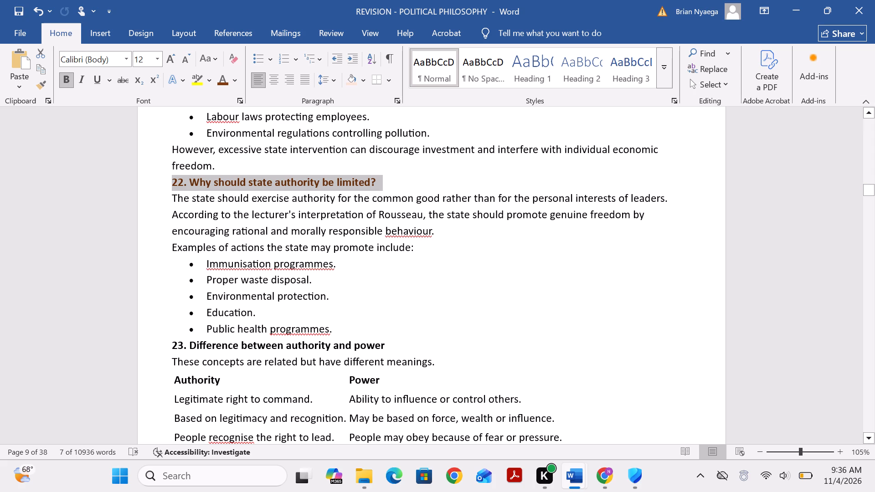
drag(426, 215, 380, 215)
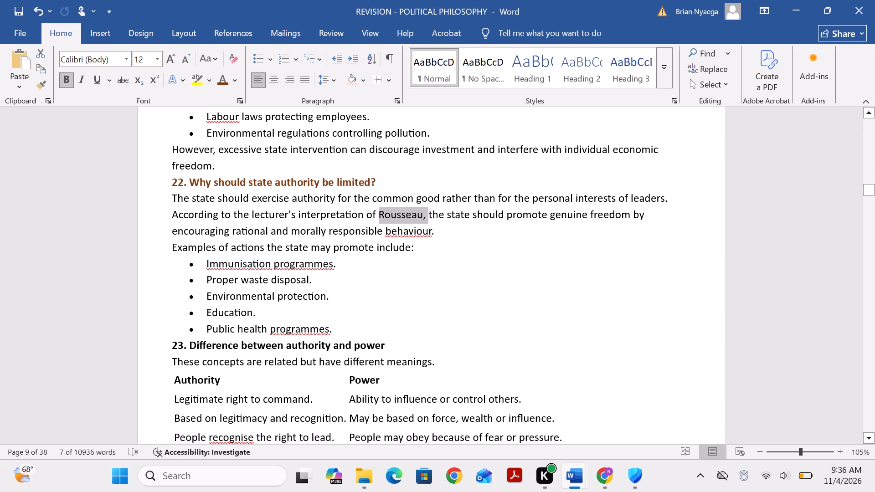
drag(380, 215, 380, 214)
drag(223, 81, 207, 83)
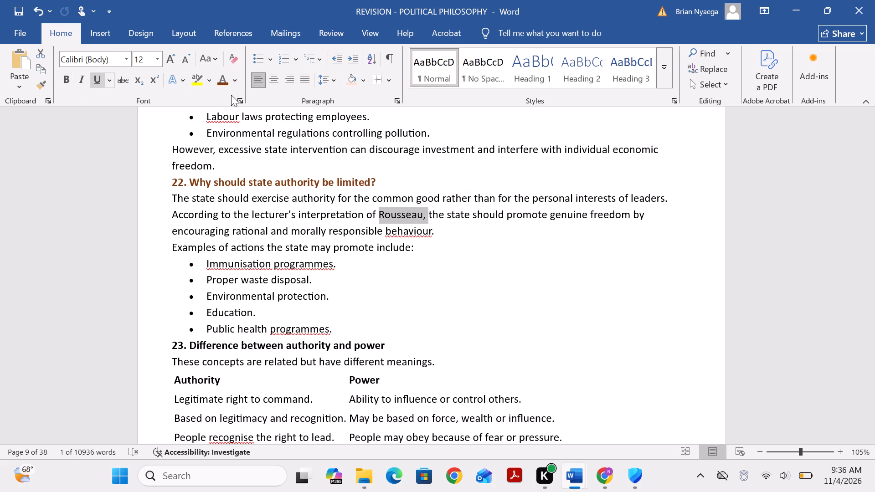
click(67, 81)
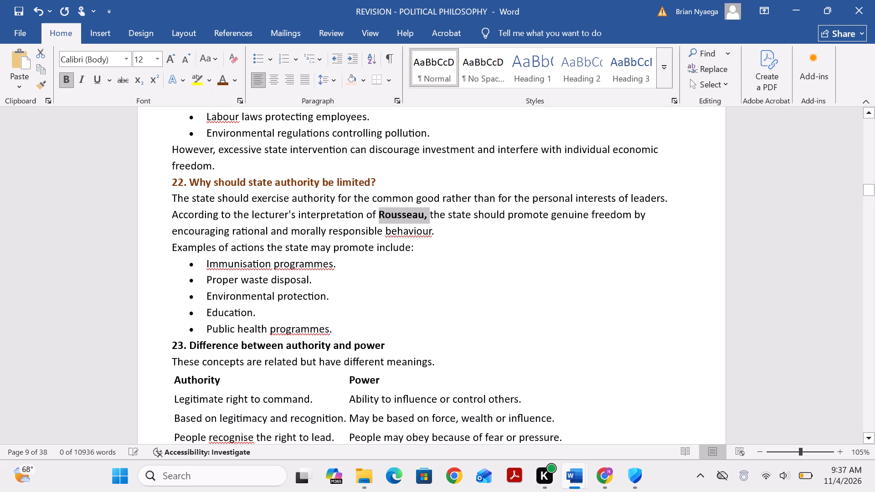
click(476, 242)
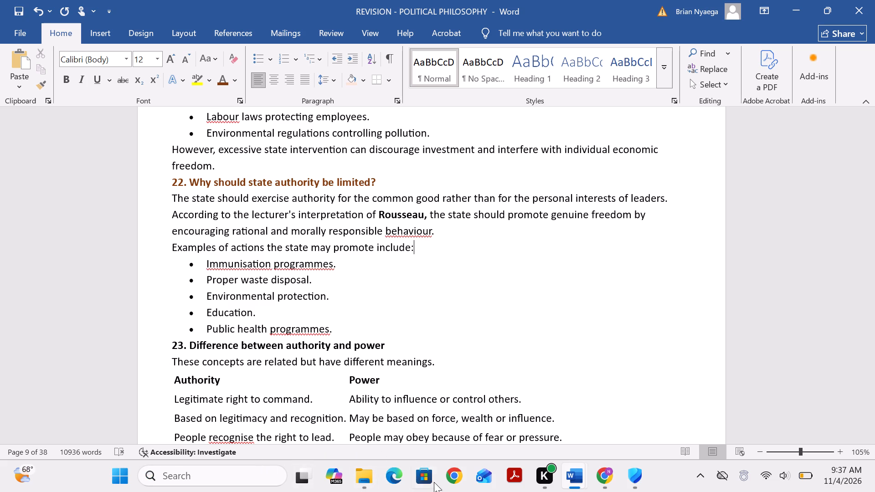
Select the section heading "23. Difference between authority and power" for formatting.
scroll(369, 426, down, 1)
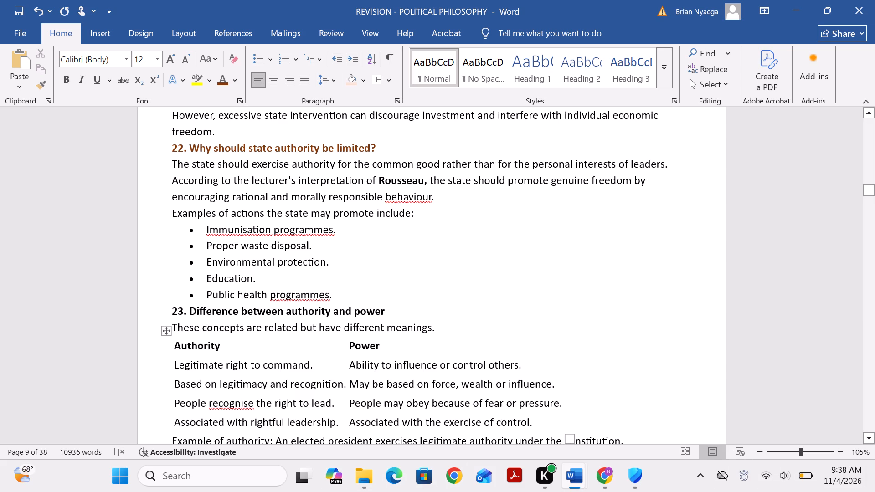
scroll(364, 321, down, 3)
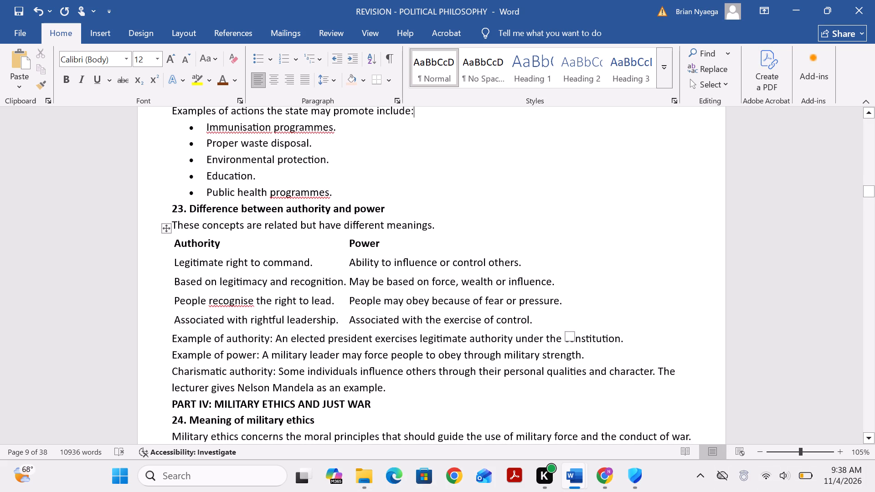
drag(416, 213, 413, 213)
drag(413, 213, 324, 233)
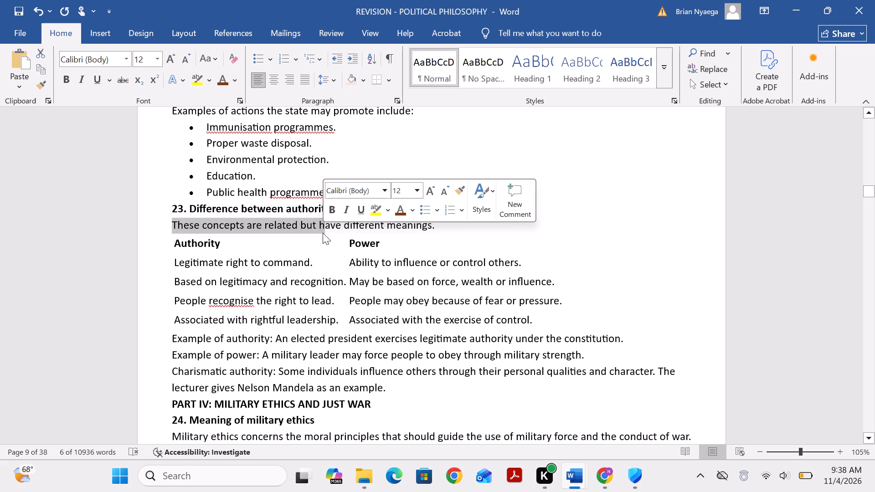
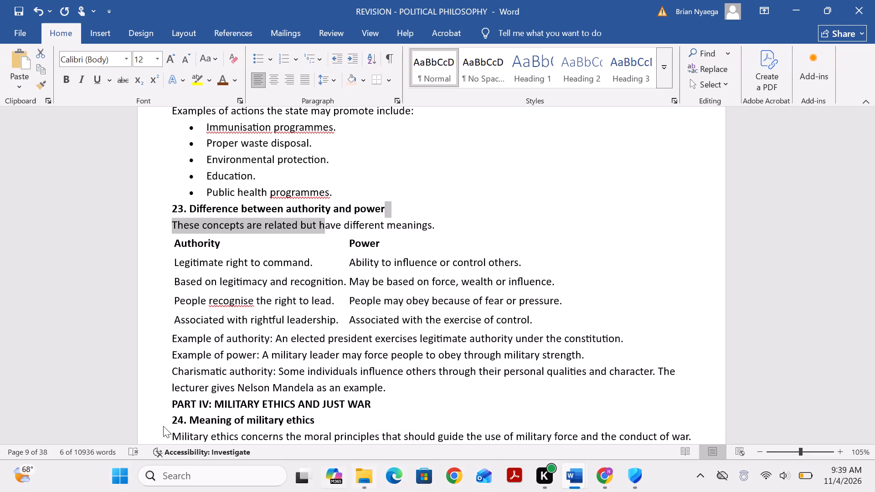
Colour the heading "23. Difference between authority and power" with the current brown font colour and save the document.
drag(437, 206, 463, 215)
drag(408, 210, 179, 212)
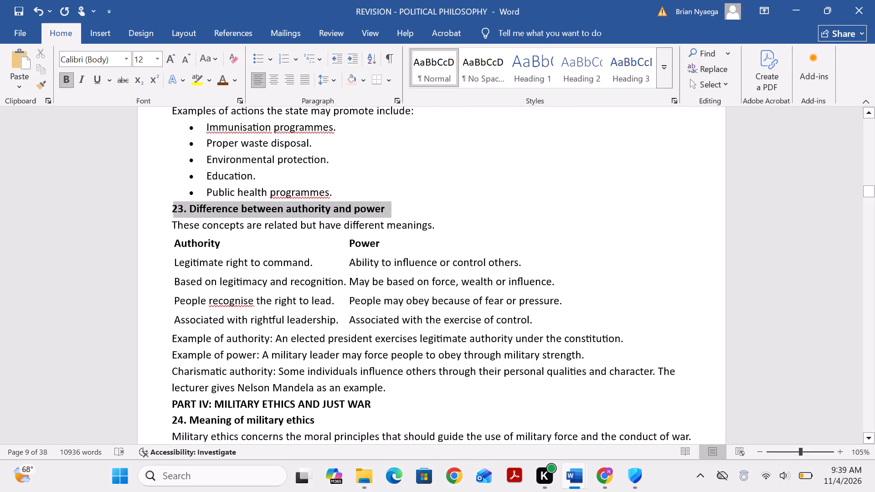
drag(179, 212, 170, 209)
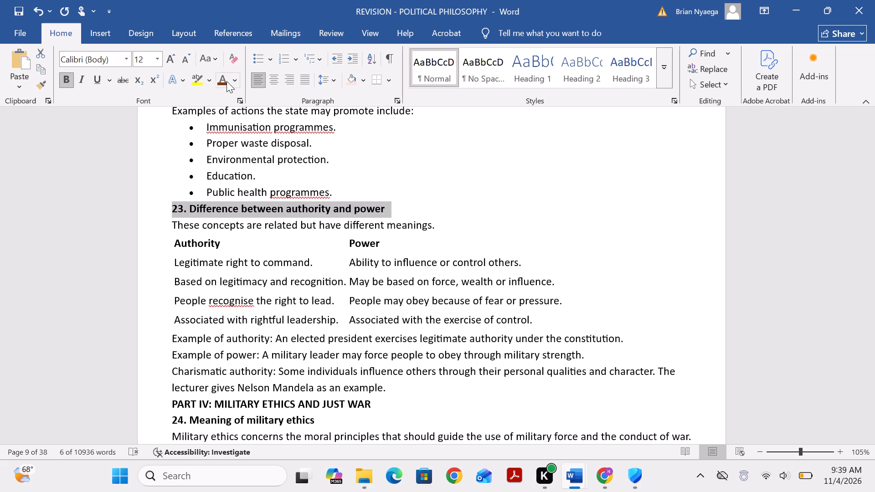
drag(221, 82, 225, 81)
key(ctrl+s)
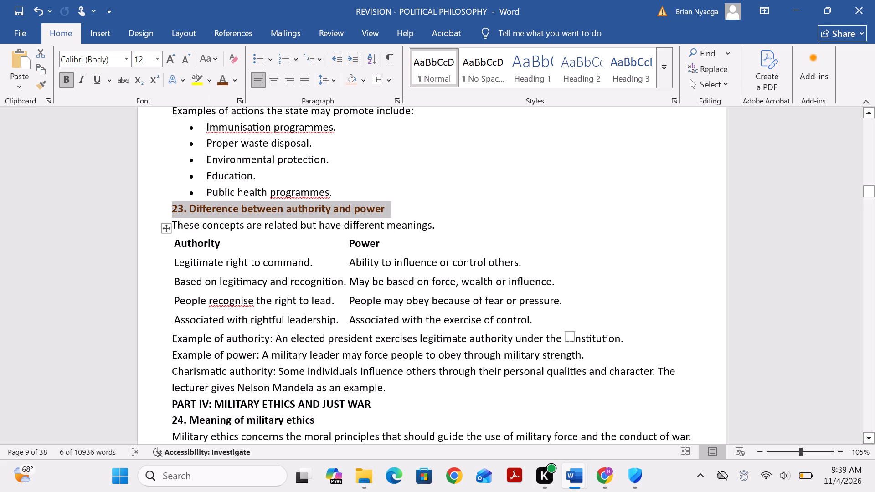
Apply the green banded grid style from the second row of Grid Tables to the Authority and Power table, and save the document.
click(165, 224)
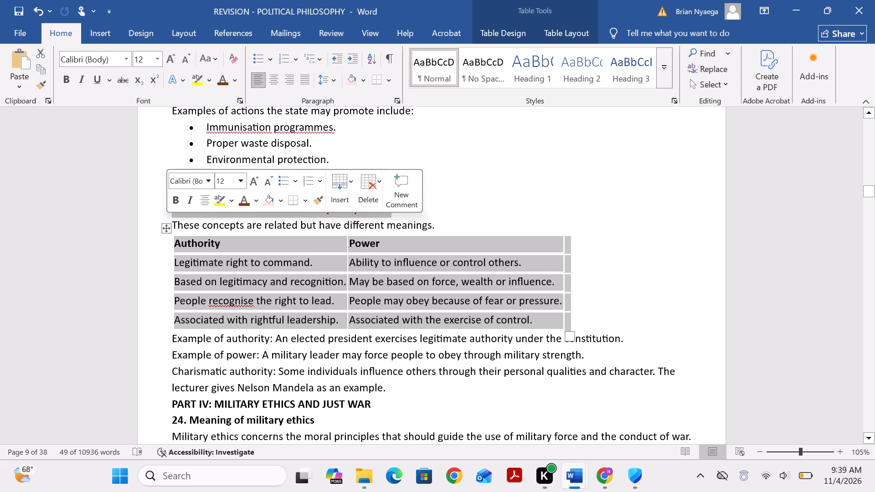
click(514, 35)
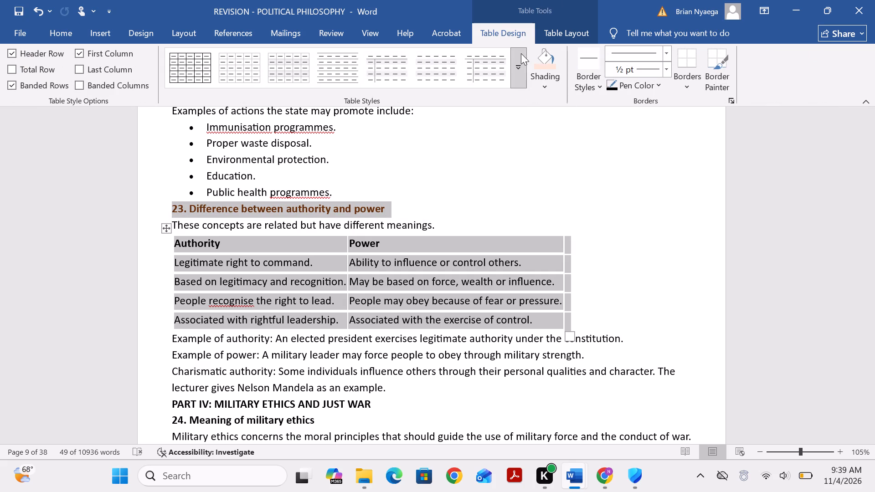
click(521, 53)
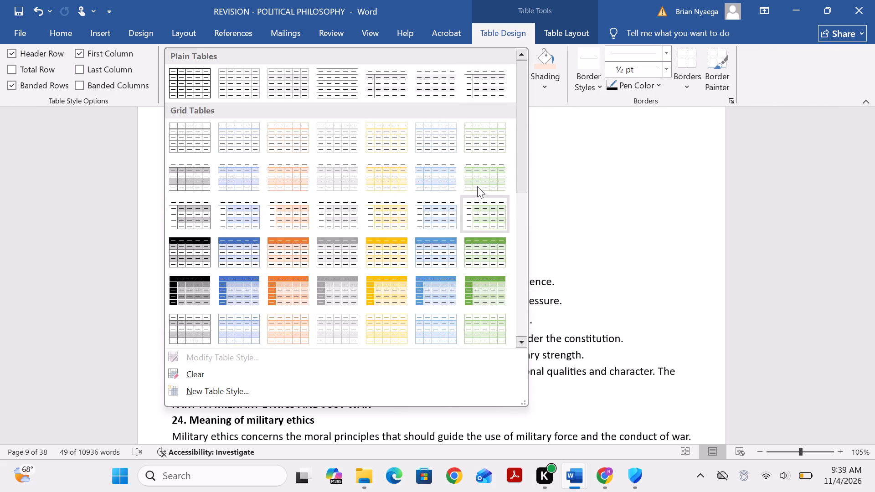
click(479, 184)
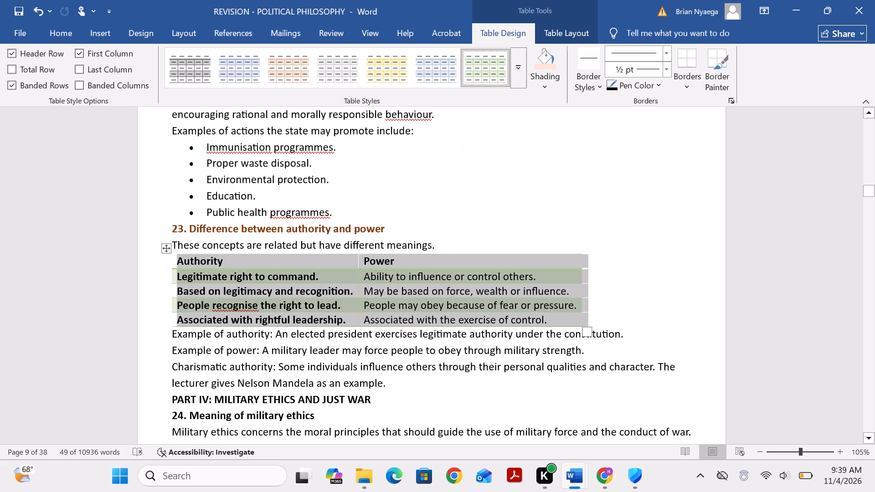
key(ctrl+s)
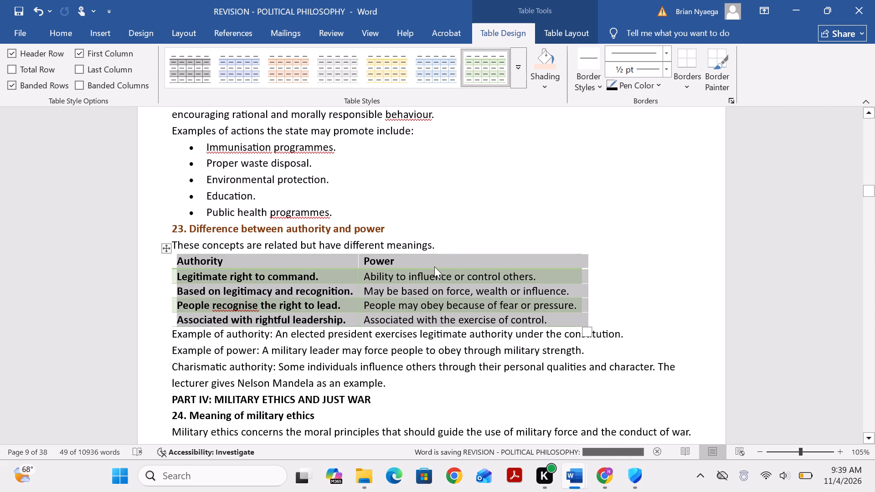
click(456, 223)
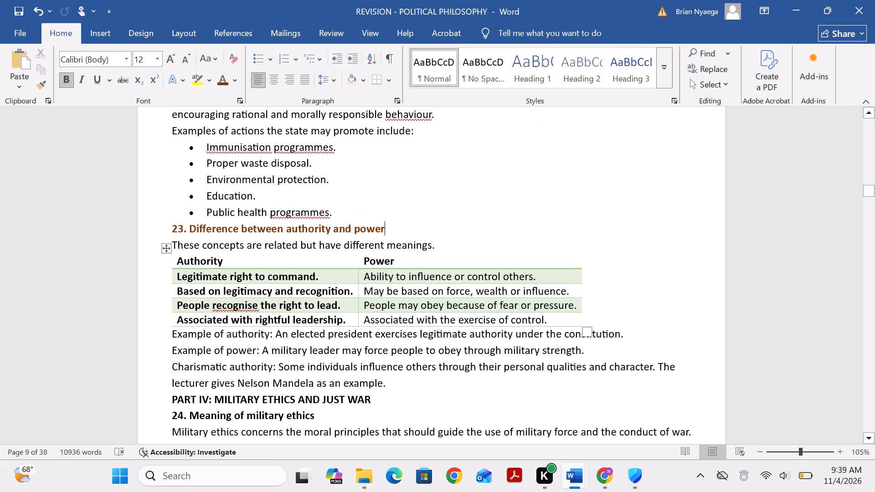
Increase the line spacing of the whole Authority and Power table slightly and save the document.
click(163, 251)
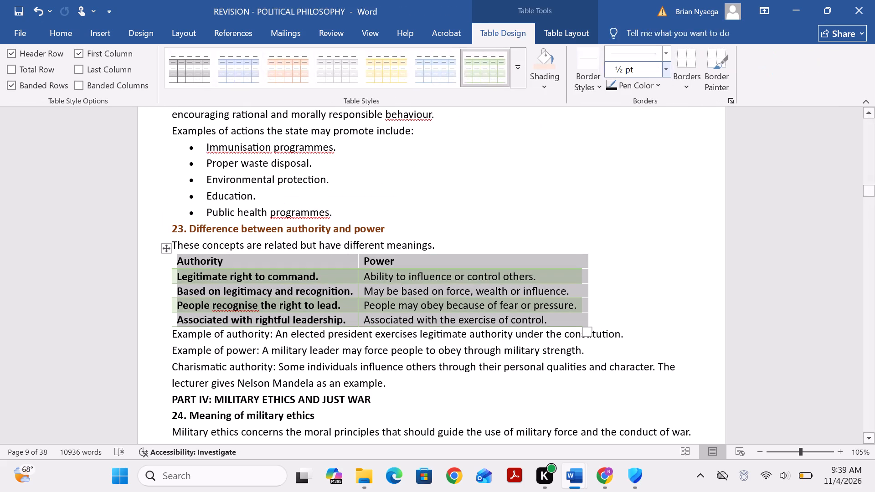
click(75, 31)
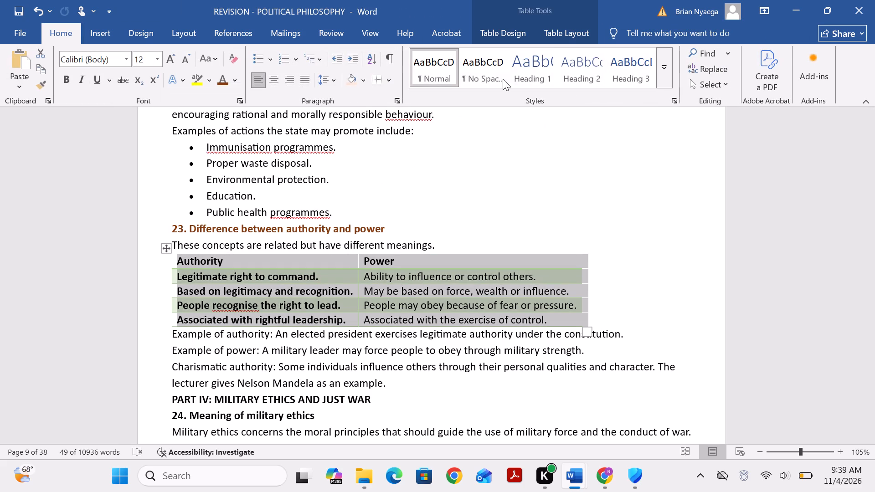
click(331, 78)
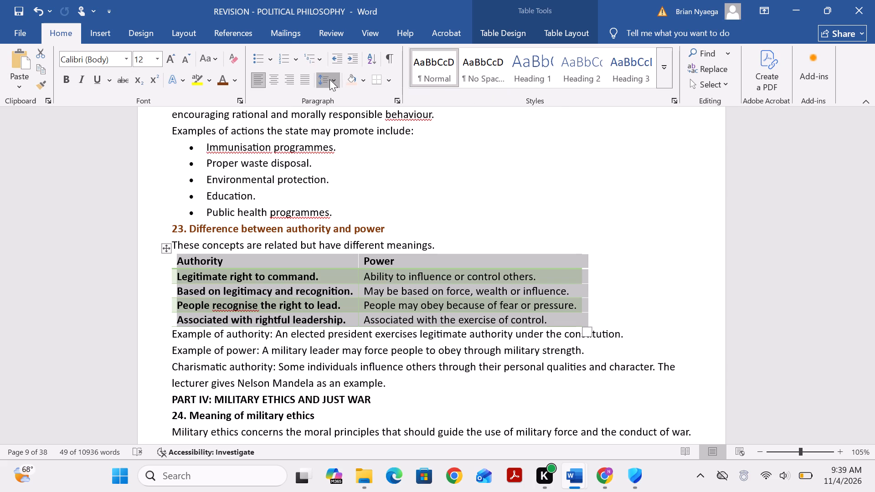
click(340, 113)
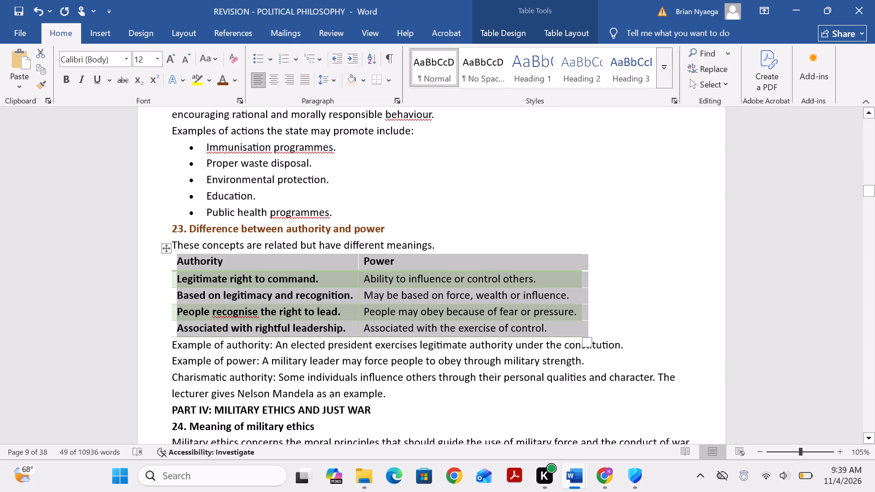
key(ctrl+s)
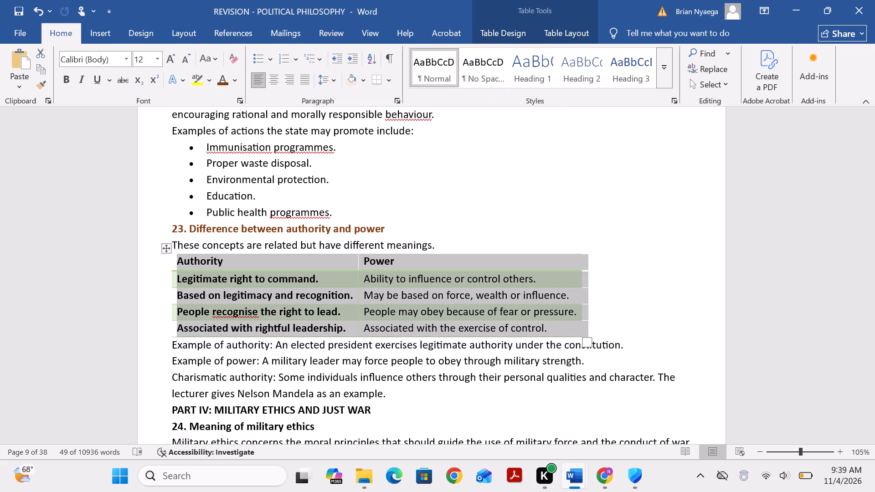
click(679, 181)
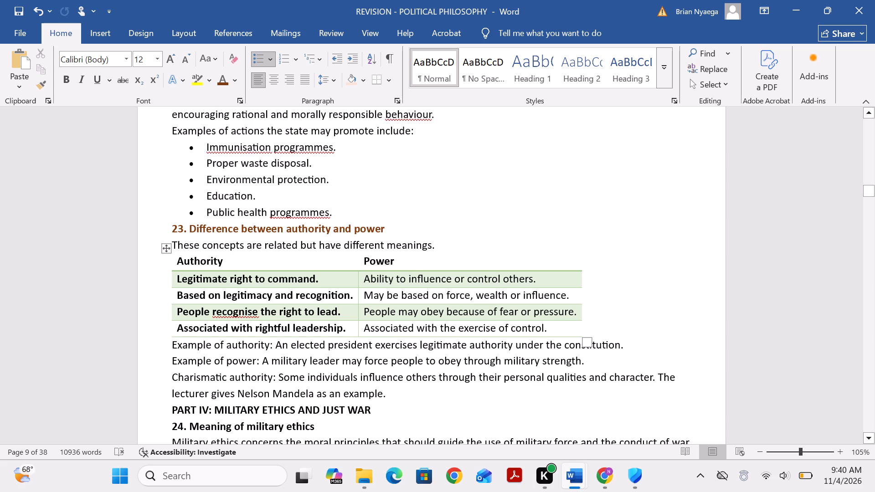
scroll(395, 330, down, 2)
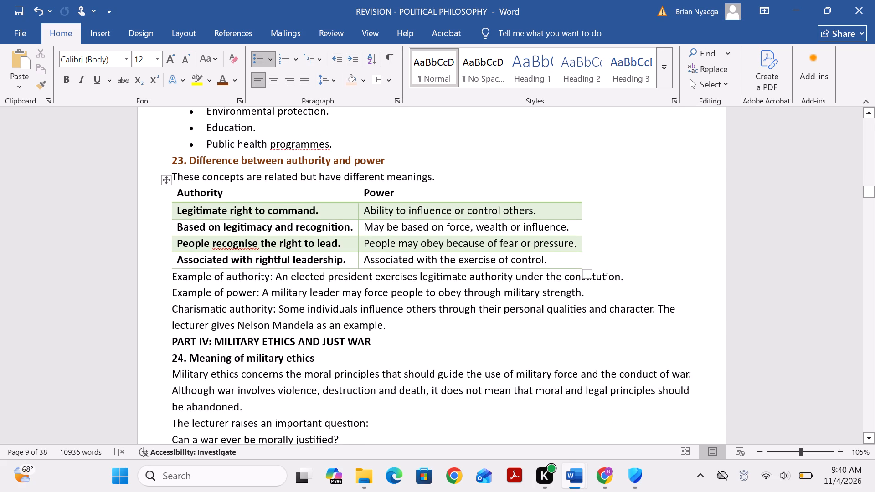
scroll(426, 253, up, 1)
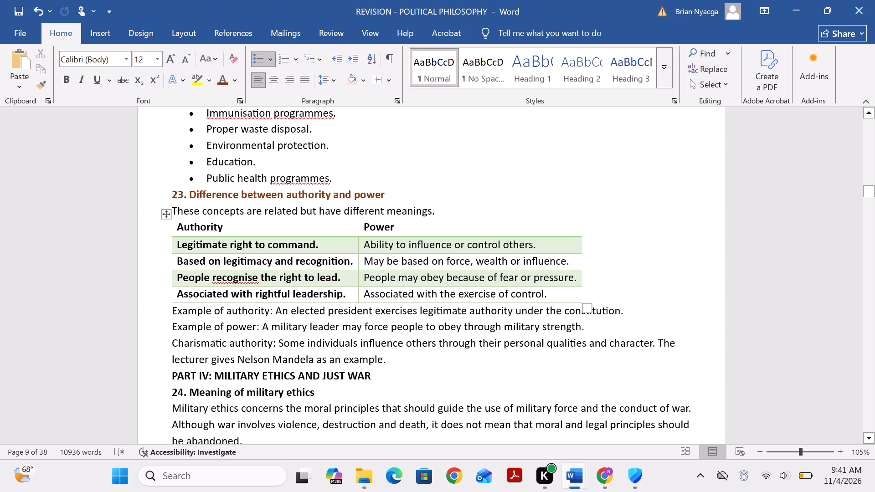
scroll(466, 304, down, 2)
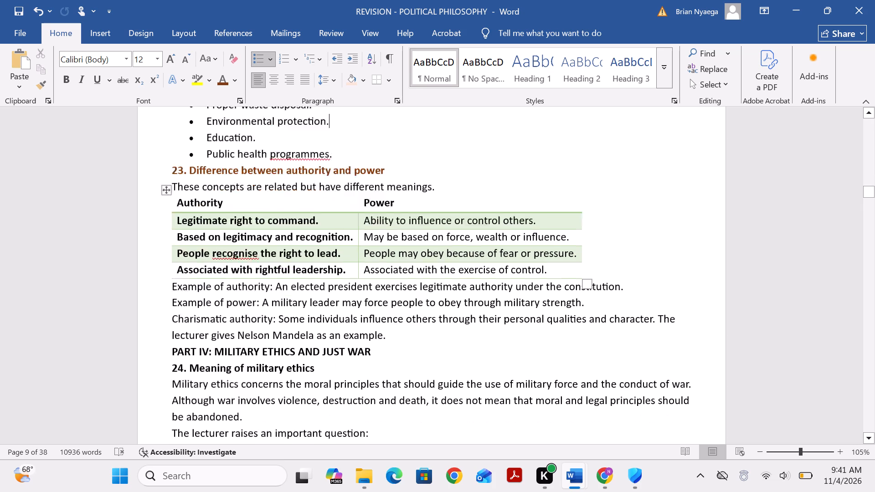
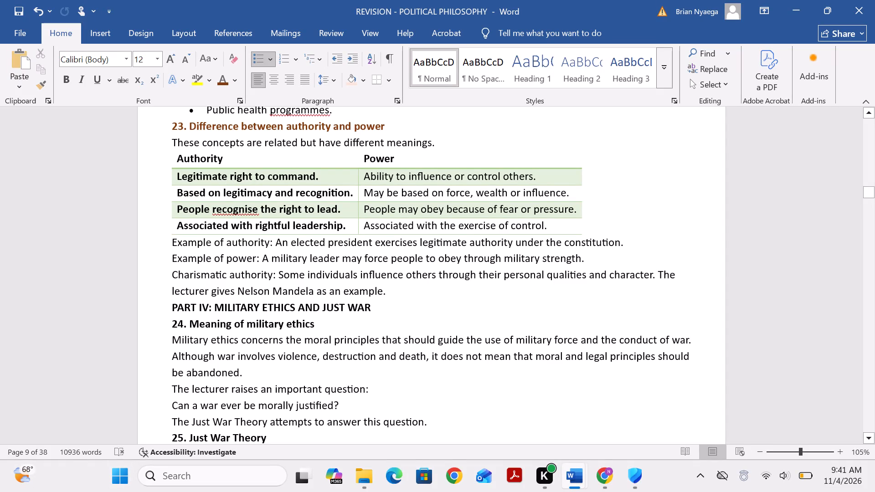
Colour the labels "Example of power" and "Example of authority:" below the Authority and Power table with the current brown font colour.
drag(272, 243, 156, 252)
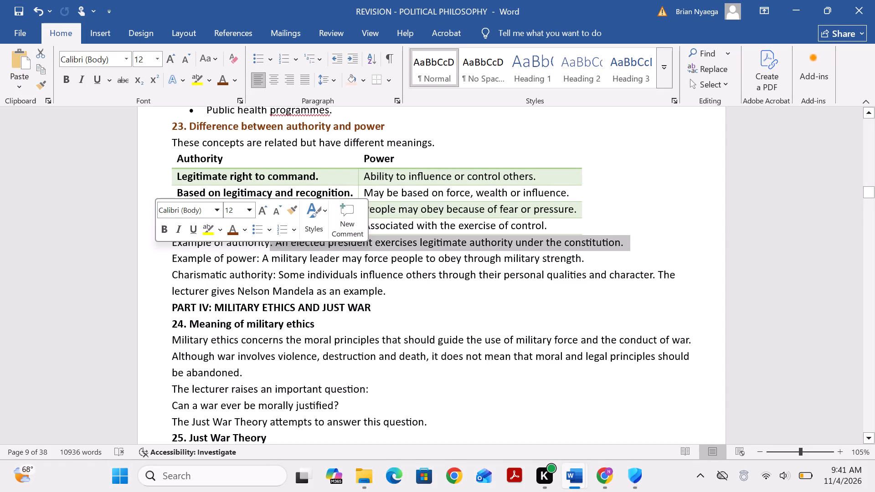
click(250, 258)
drag(257, 258, 160, 262)
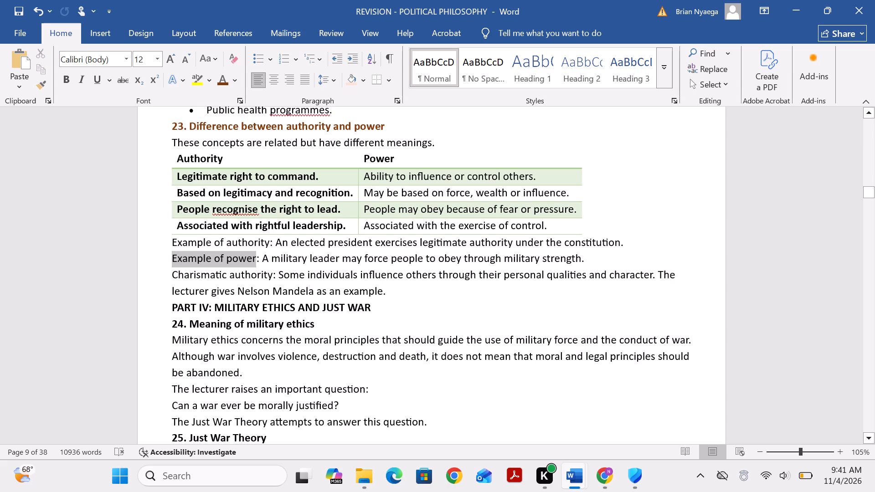
drag(160, 262, 161, 262)
click(225, 79)
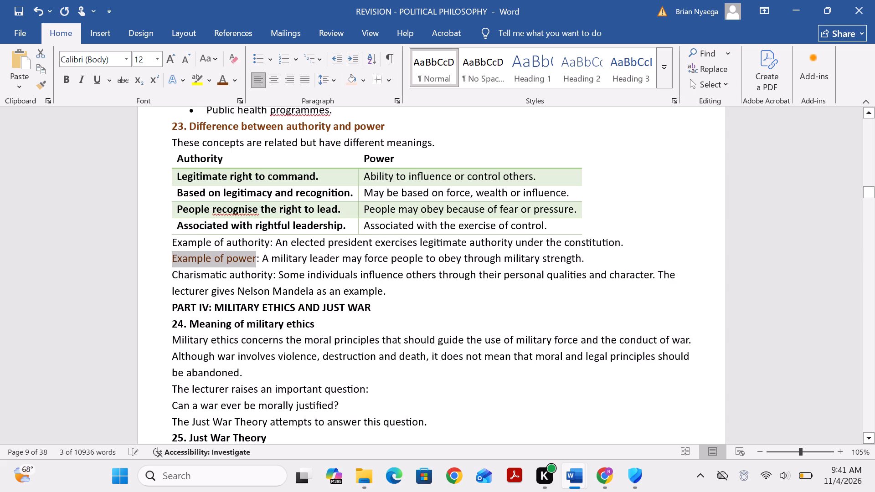
drag(272, 242, 182, 242)
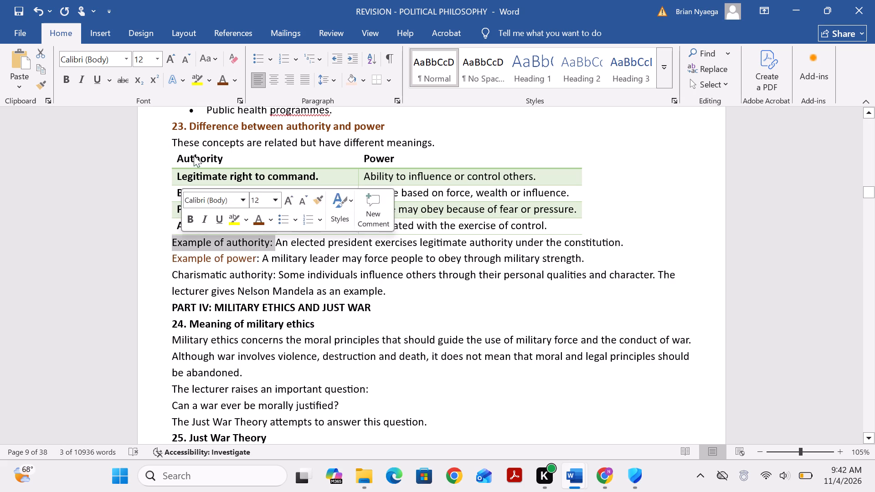
click(227, 78)
Apply the dotted underline to the labels "Example of authority:" and "Example of power:" and save the document.
click(98, 83)
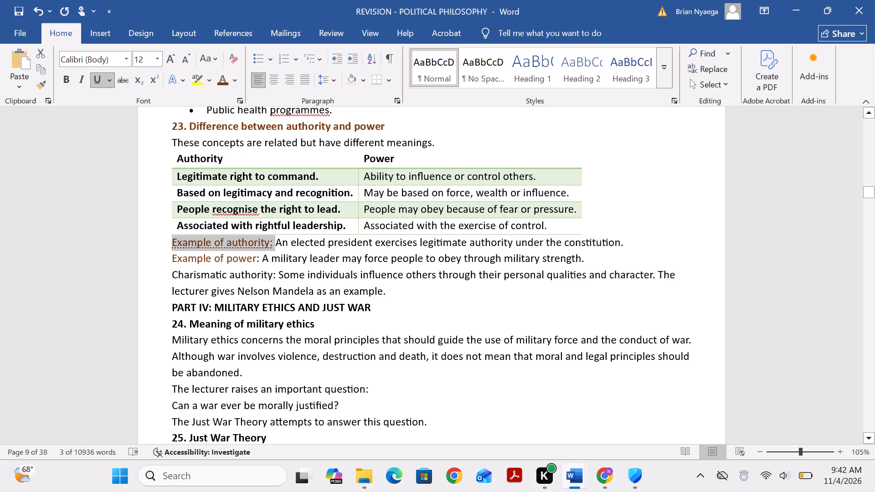
drag(263, 255, 191, 256)
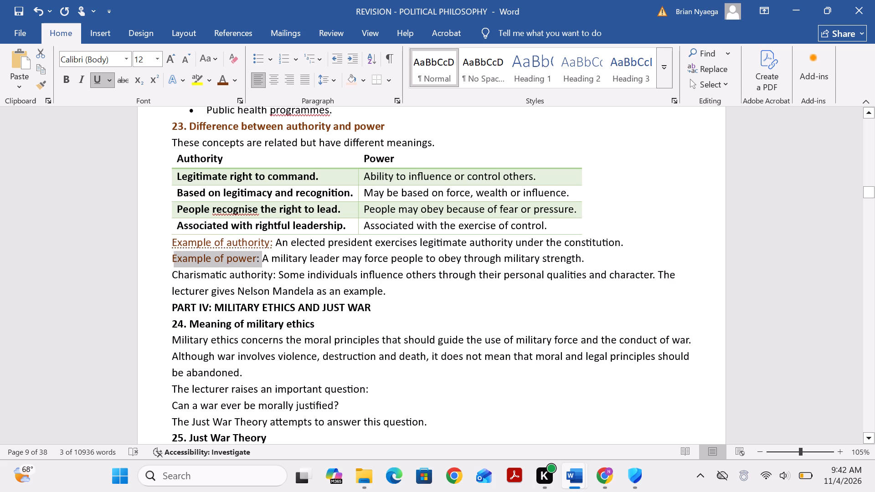
drag(191, 256, 182, 255)
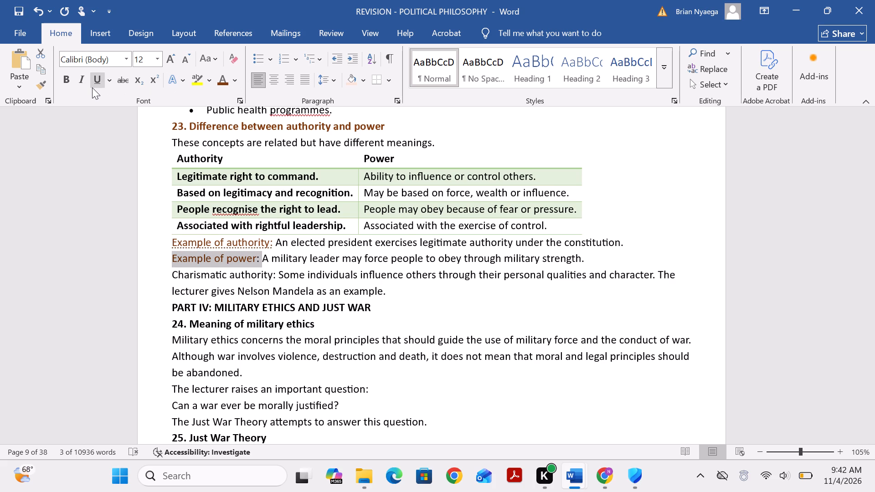
click(92, 84)
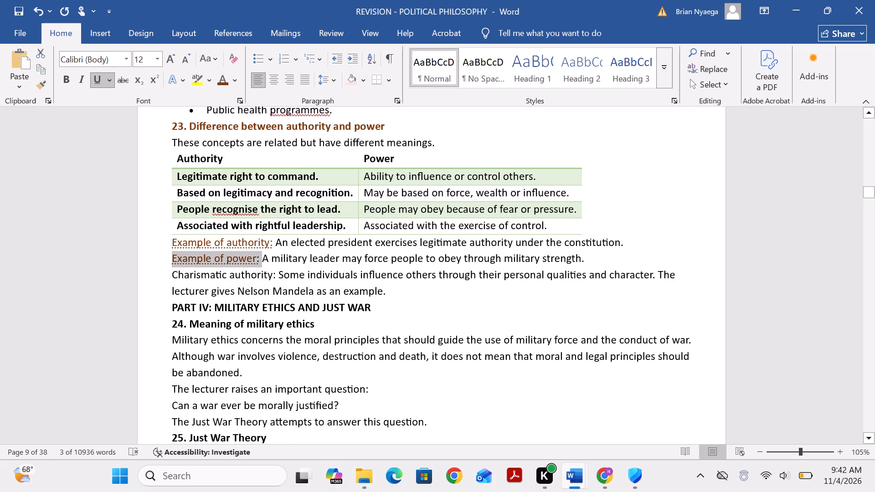
key(ctrl+s)
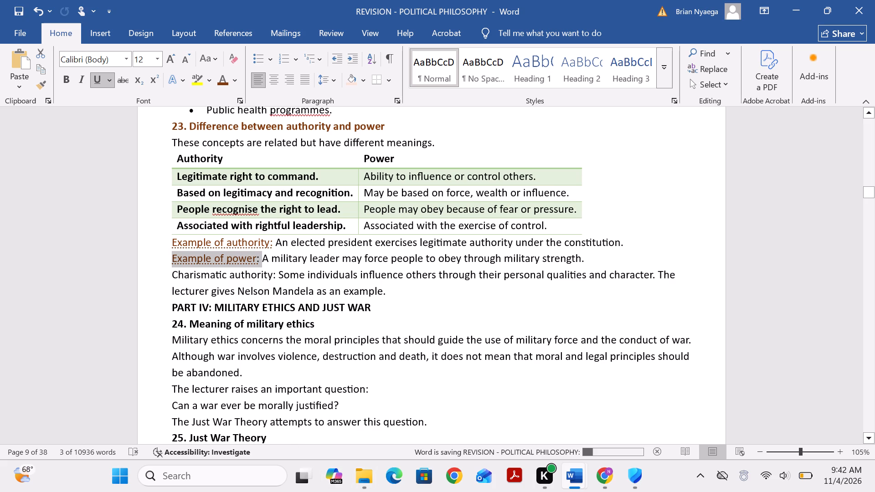
Colour the heading "PART IV: MILITARY ETHICS AND JUST WAR" in the standard light blue.
drag(374, 307, 359, 296)
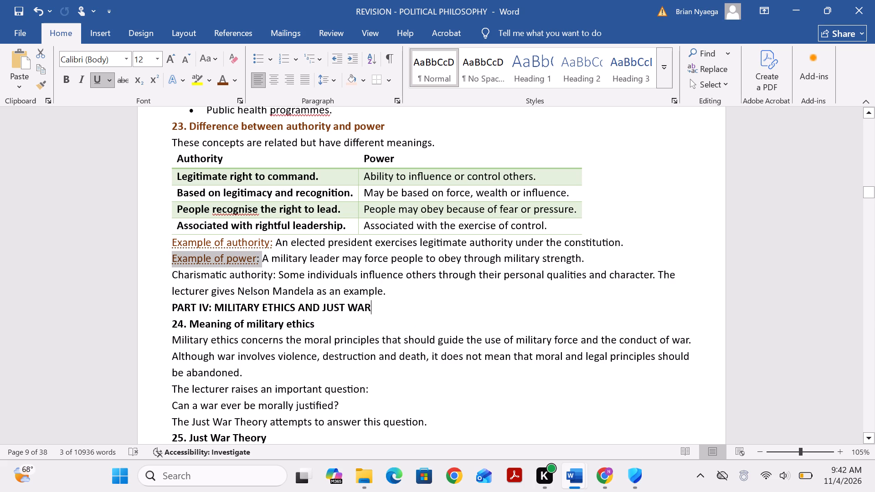
drag(359, 296, 164, 308)
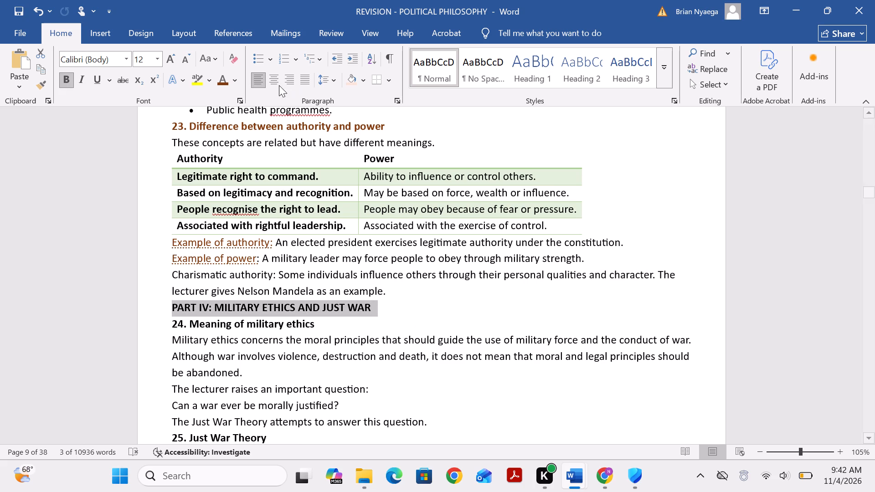
click(236, 80)
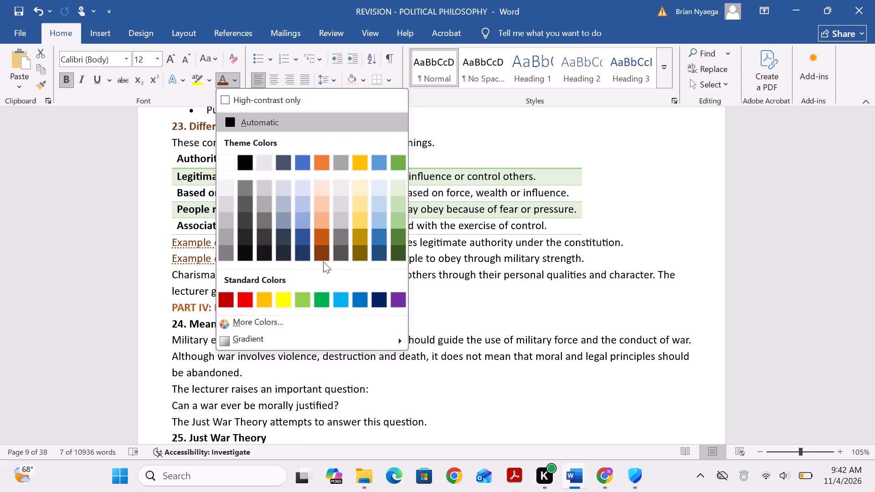
click(341, 300)
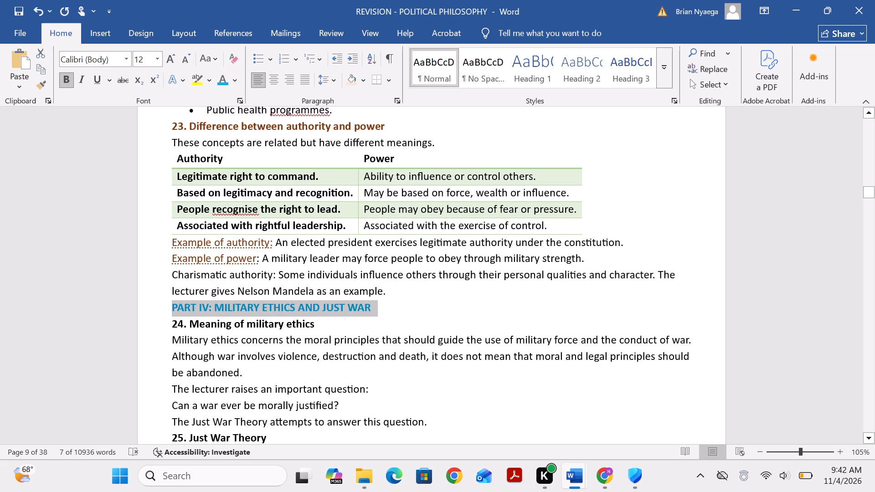
Colour the heading "24. Meaning of military ethics" in the darkest orange theme shade (brown) and save the document.
drag(320, 328, 162, 326)
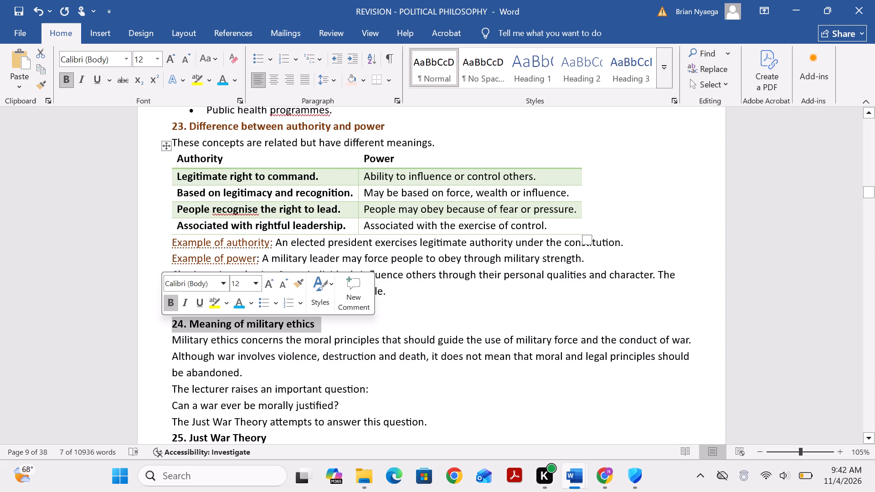
click(234, 82)
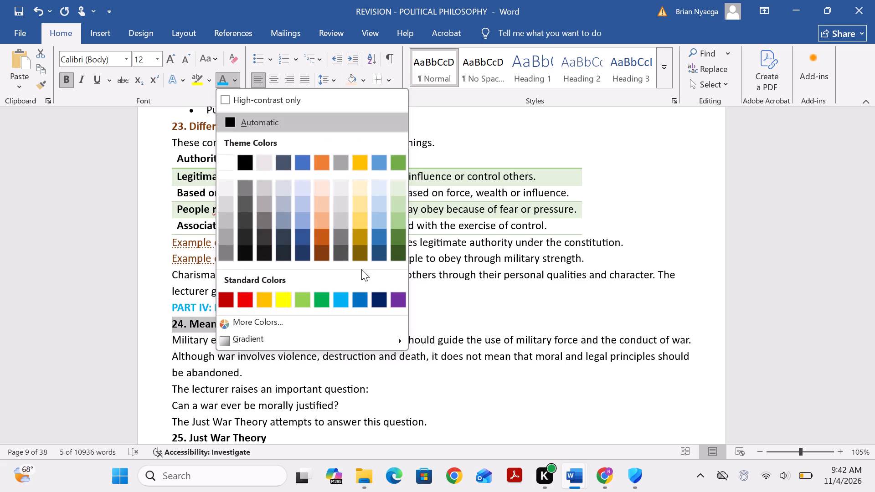
click(320, 257)
key(ctrl+s)
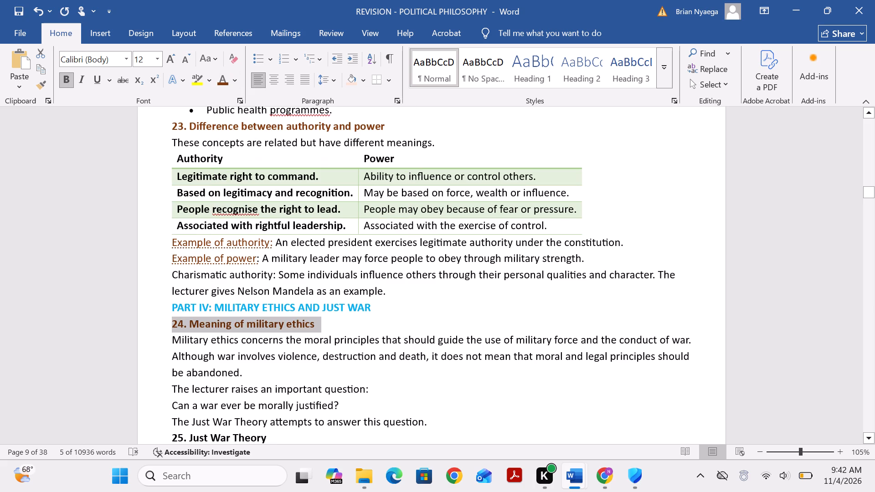
Colour the words "Military ethics" at the start of section 24's first paragraph brown and save the document.
scroll(521, 303, down, 2)
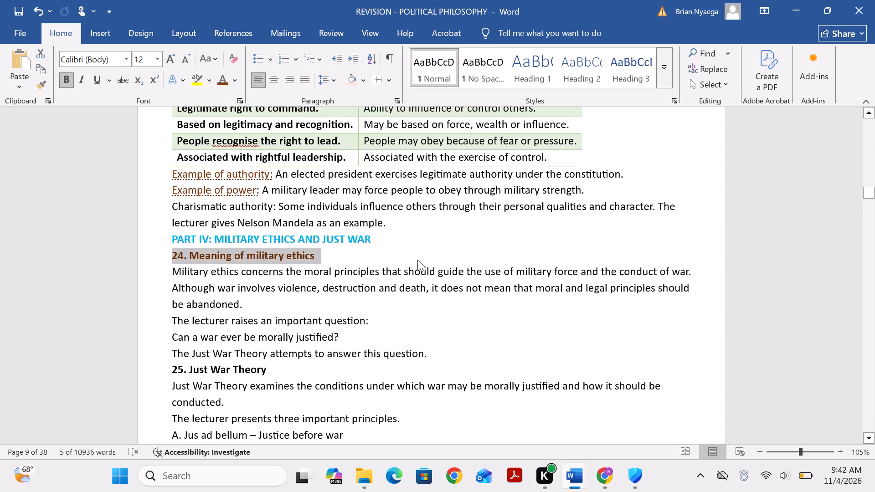
scroll(421, 275, down, 1)
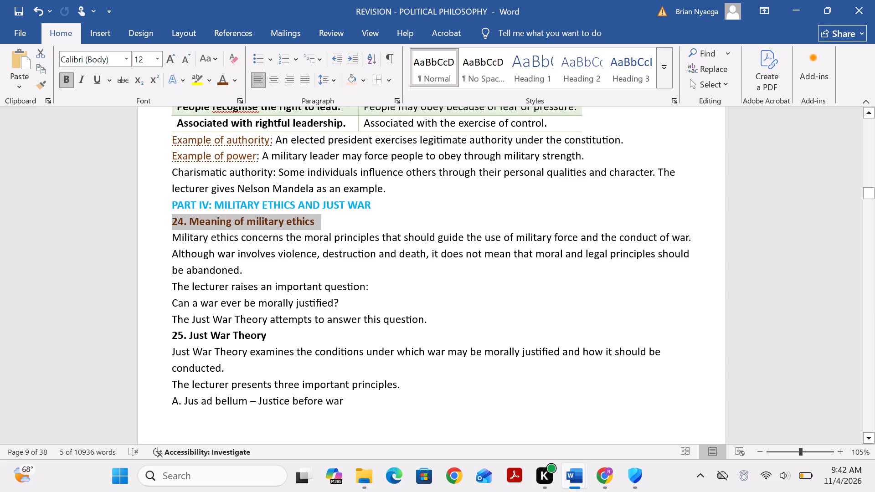
drag(238, 240, 184, 236)
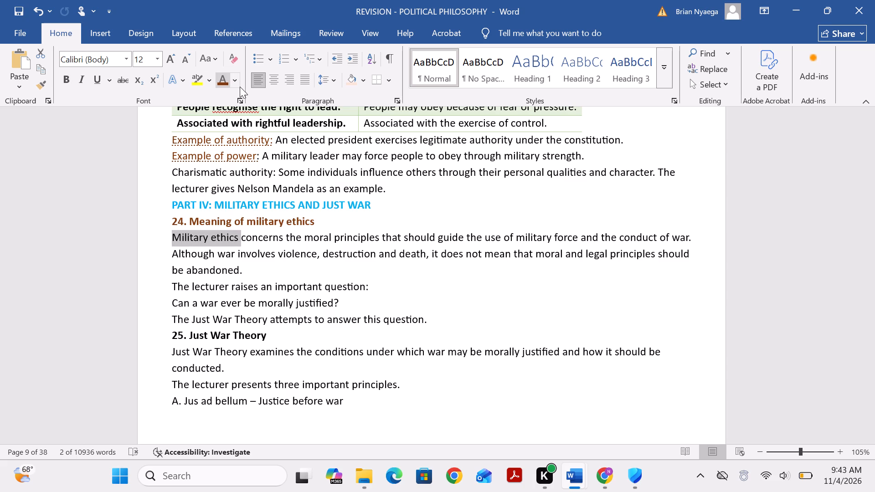
click(220, 87)
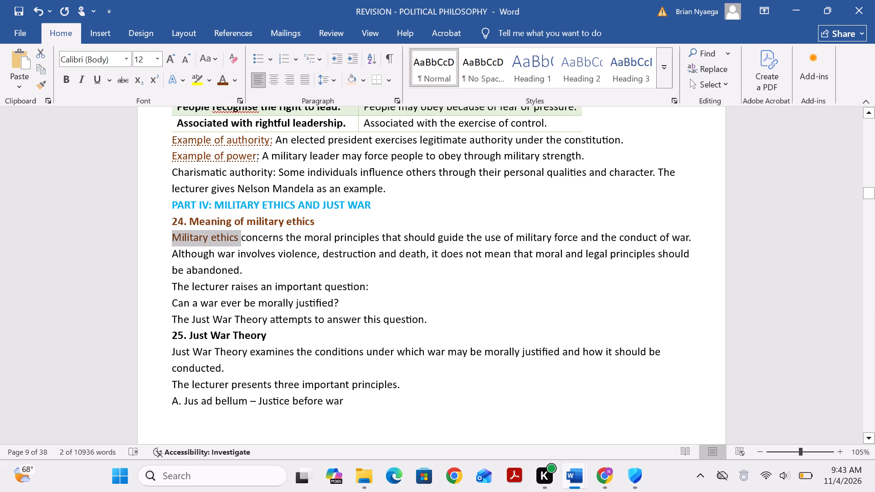
key(ctrl+s)
Look through the notes from section 25 on Just War Theory to section 30 on major political ideologies.
scroll(598, 350, down, 14)
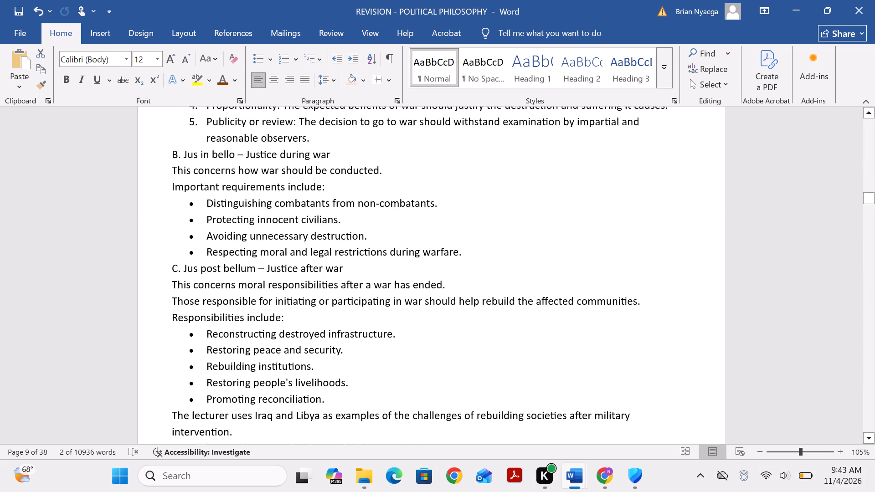
scroll(612, 320, up, 3)
scroll(614, 317, down, 2)
scroll(615, 319, up, 4)
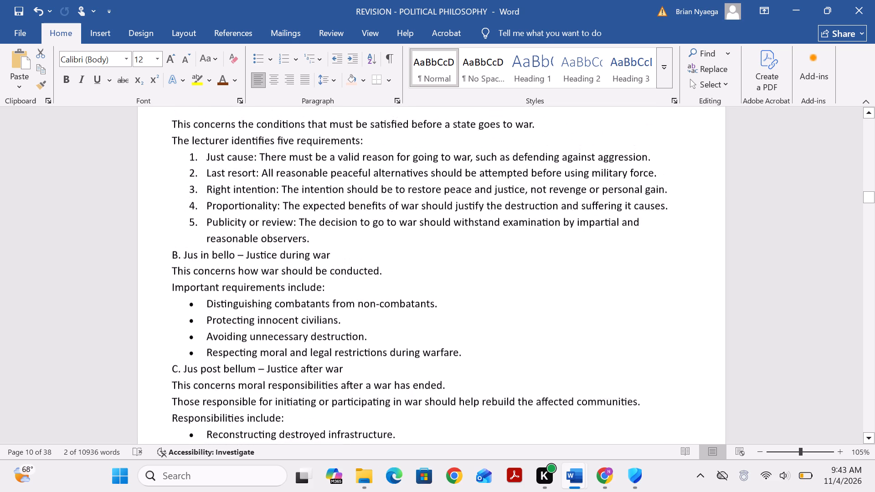
scroll(617, 313, up, 5)
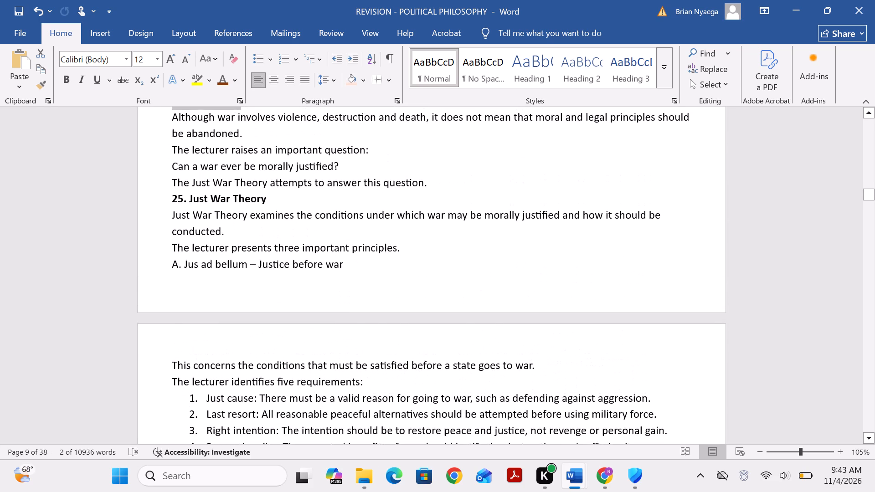
scroll(617, 313, down, 17)
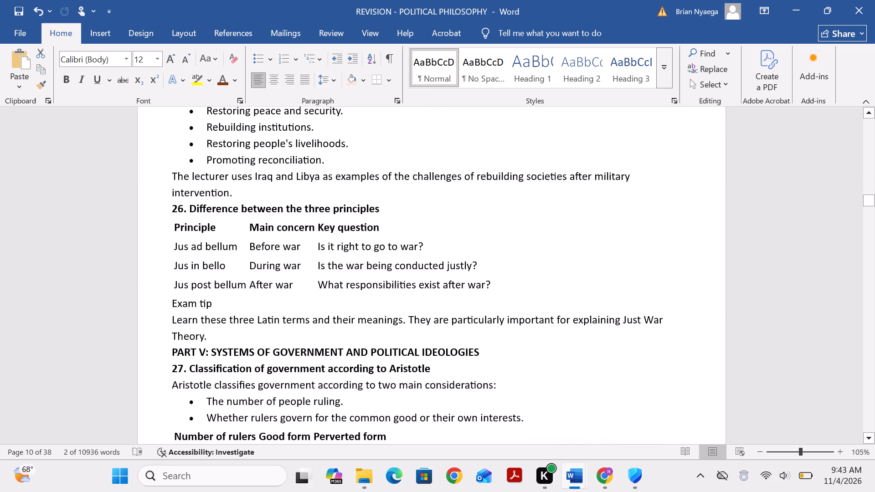
scroll(619, 321, down, 9)
scroll(646, 275, down, 3)
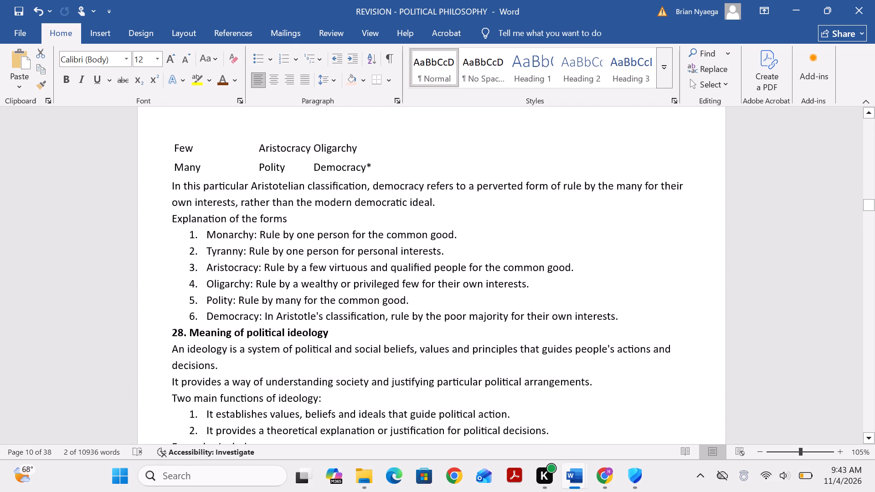
scroll(650, 267, down, 4)
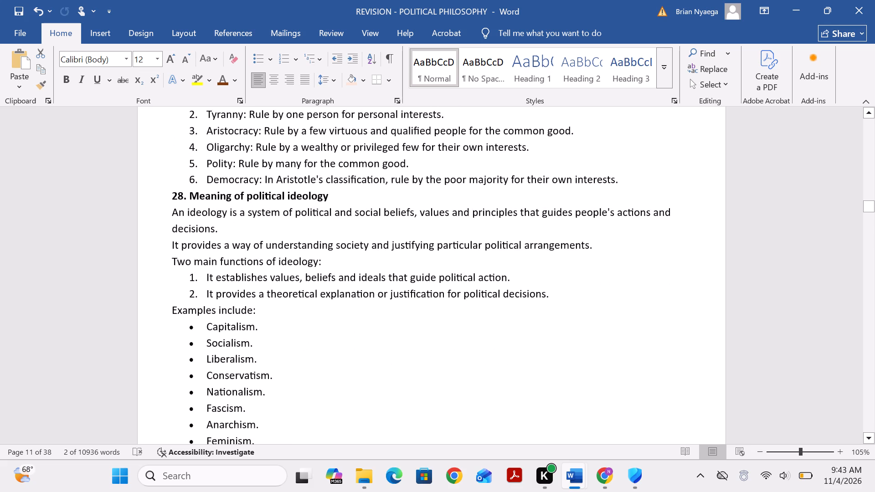
scroll(650, 274, down, 8)
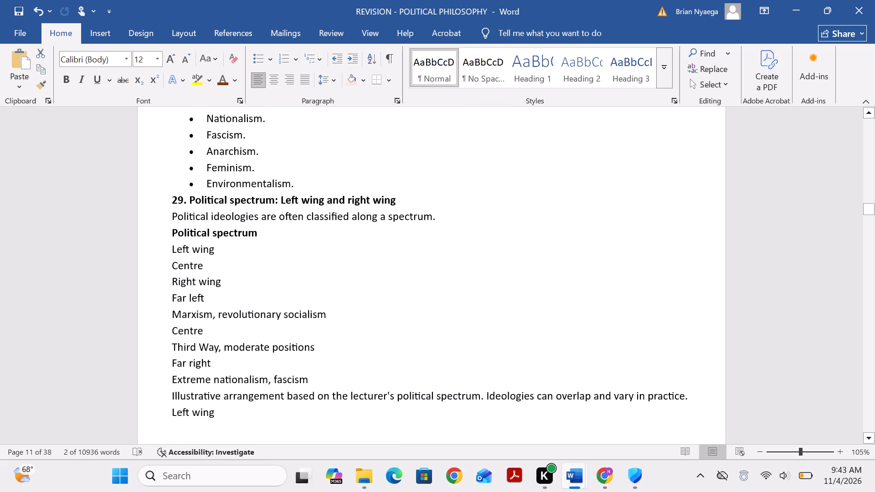
scroll(649, 280, down, 5)
scroll(649, 282, up, 3)
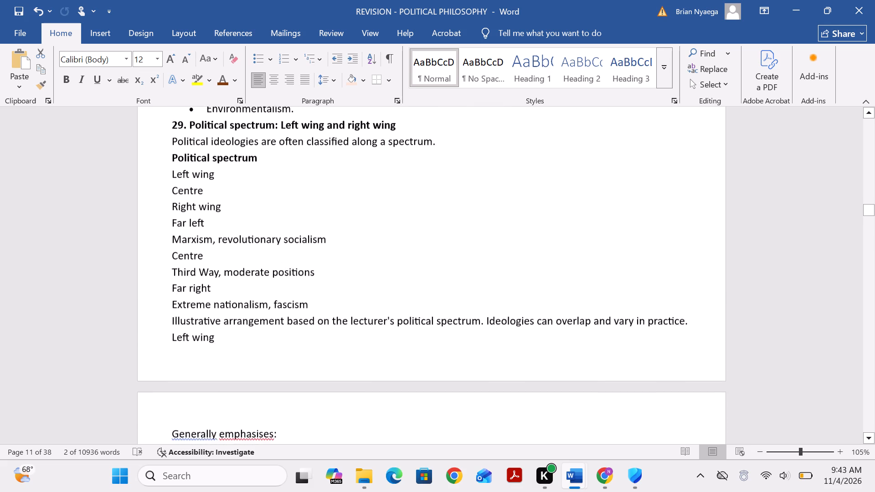
scroll(649, 282, up, 8)
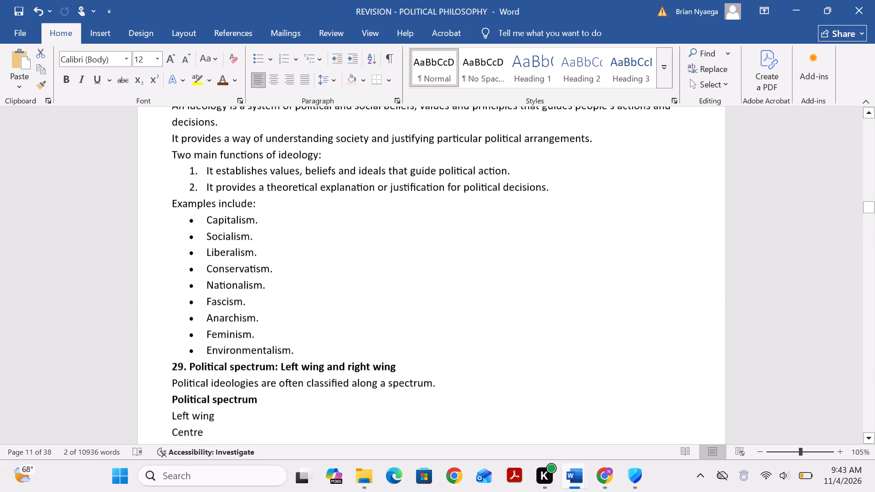
scroll(649, 280, up, 7)
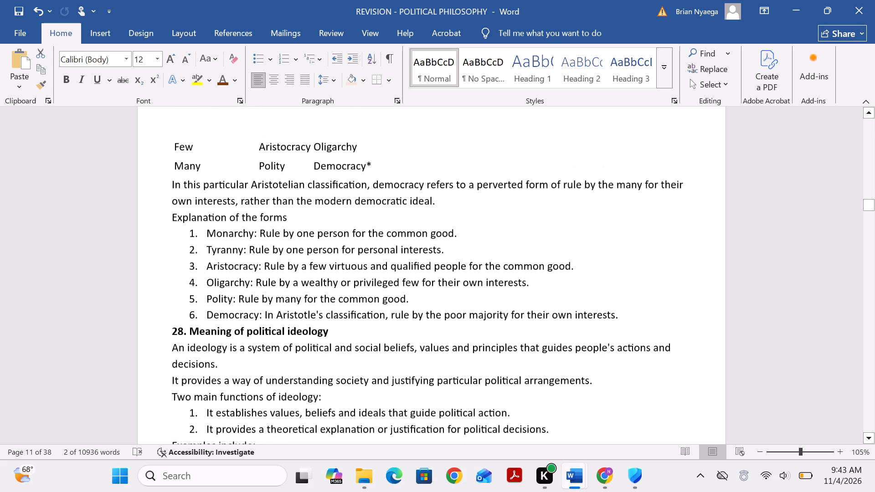
scroll(660, 266, up, 6)
scroll(657, 291, down, 5)
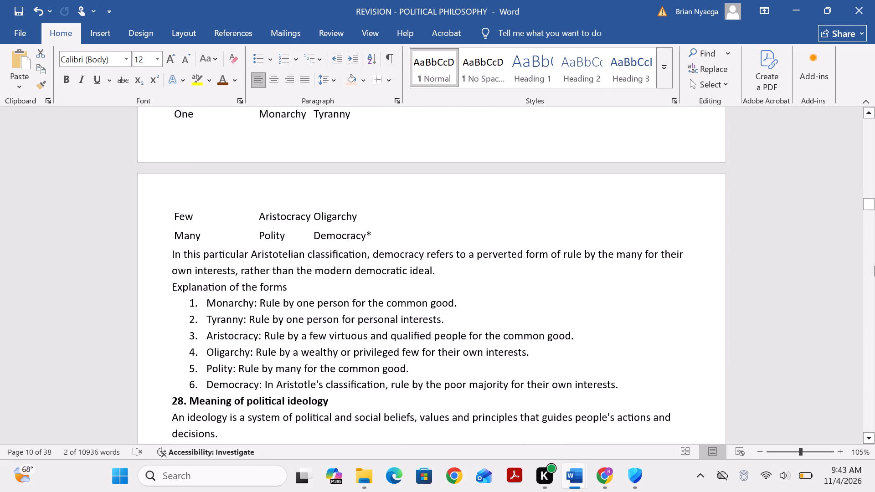
click(874, 201)
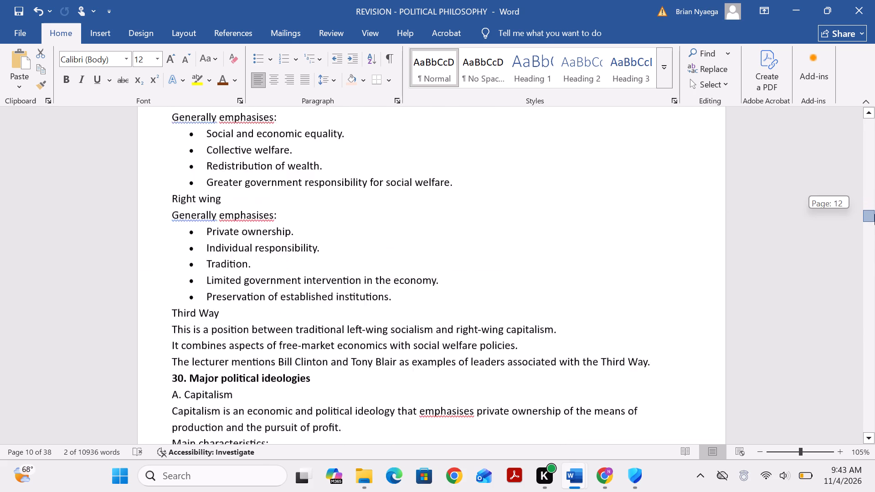